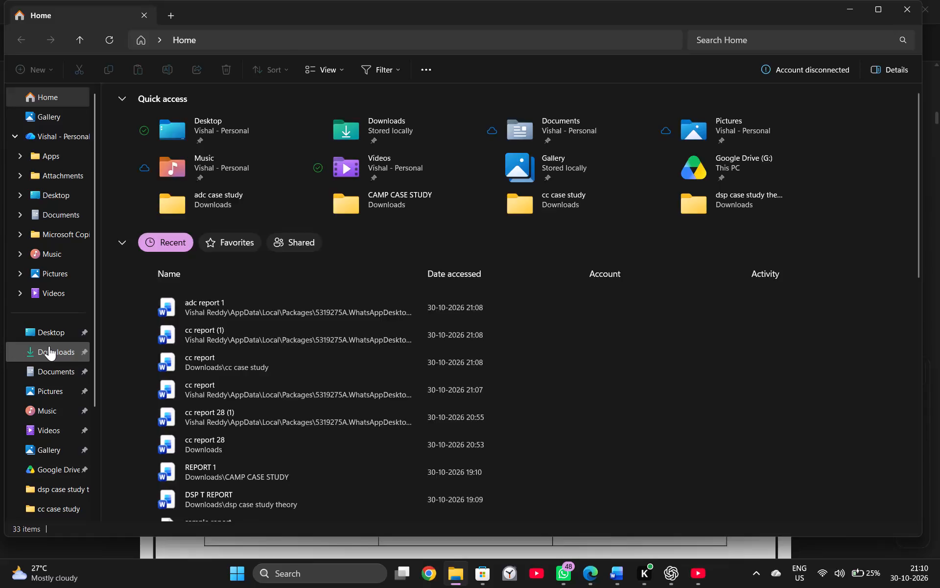
# Open the Word document REPORT 1 from the CAMP CASE STUDY folder in Downloads.
pyautogui.click(49, 346)
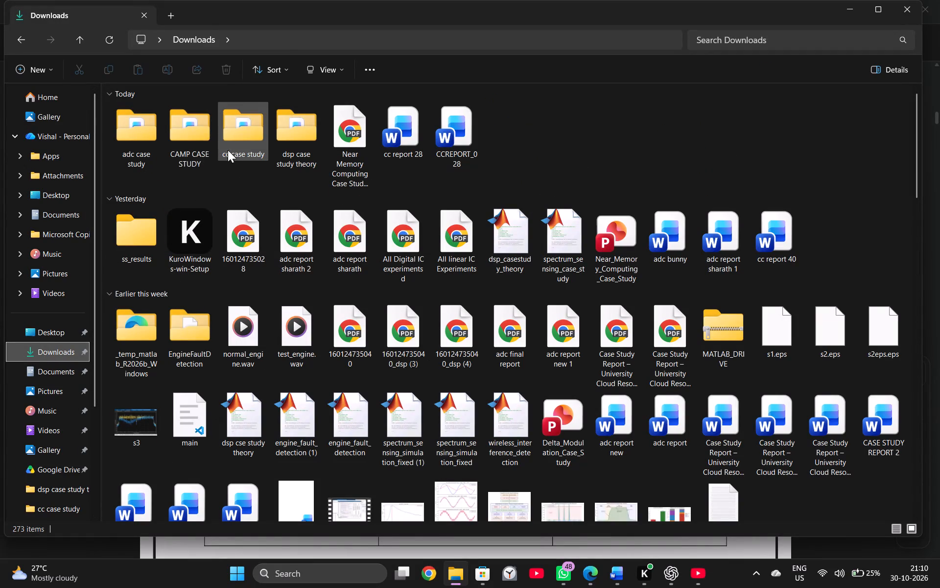
pyautogui.tripleClick(198, 146)
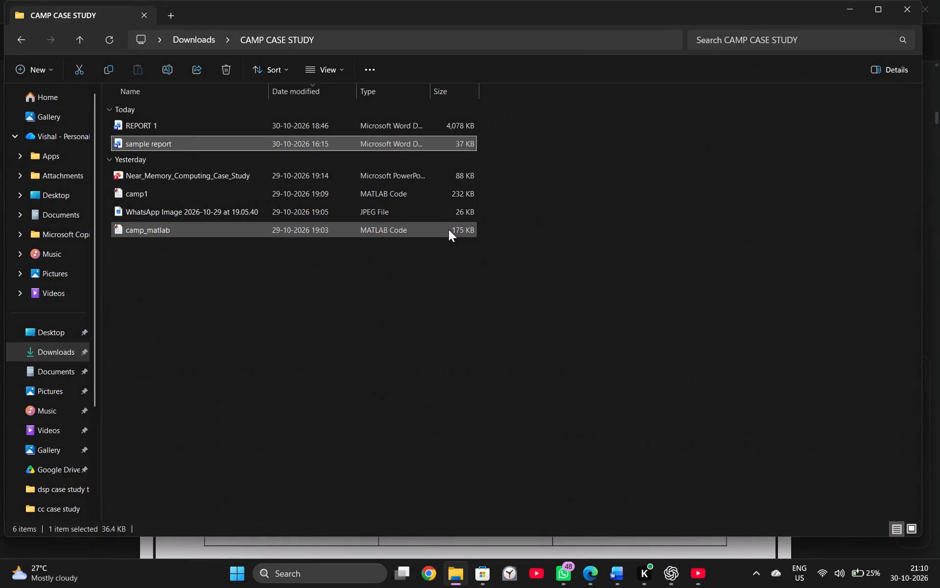
pyautogui.doubleClick(411, 124)
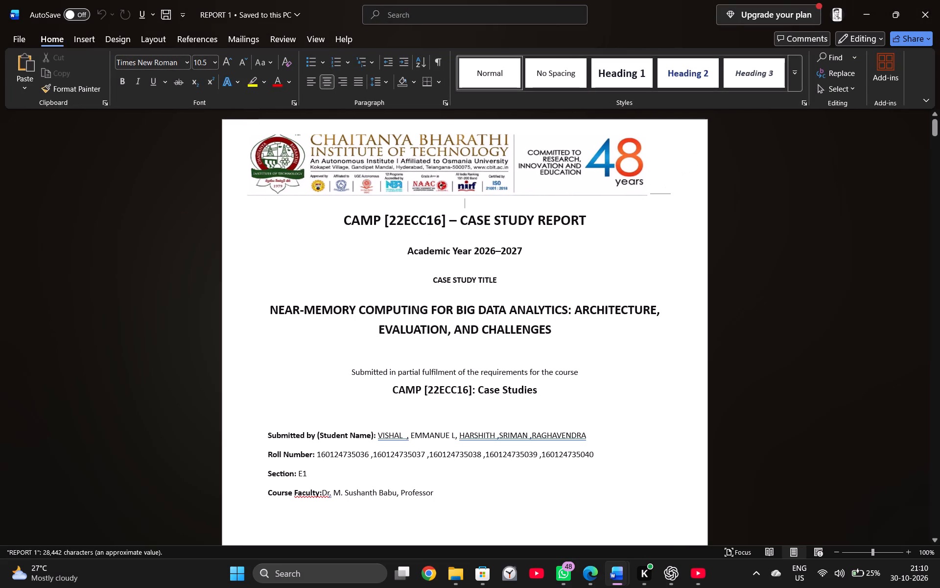
# Look through the report's front matter, from the cover page and declaration to the abstract and table of contents.
pyautogui.scroll(-6, 565, 273)
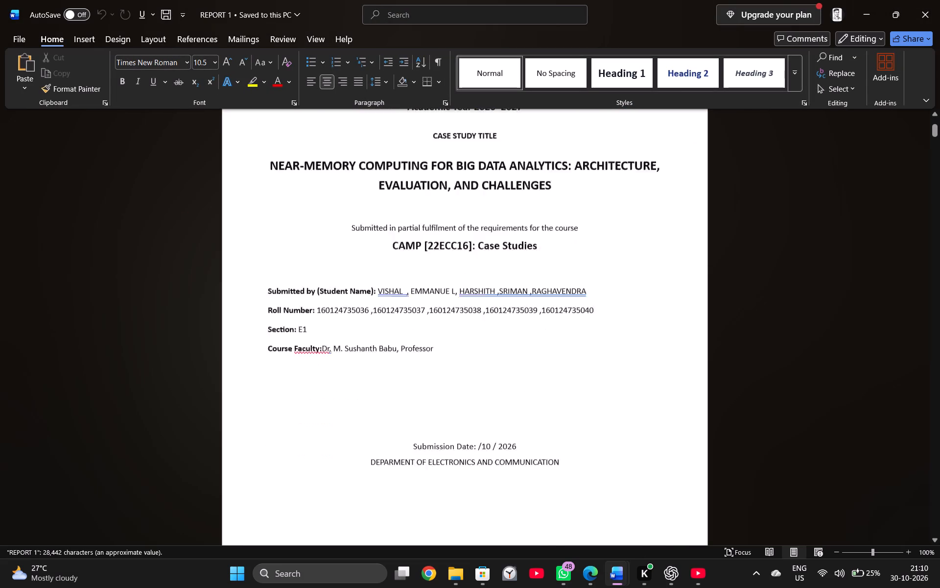
pyautogui.scroll(-6, 565, 277)
pyautogui.scroll(3, 565, 278)
pyautogui.scroll(-11, 565, 278)
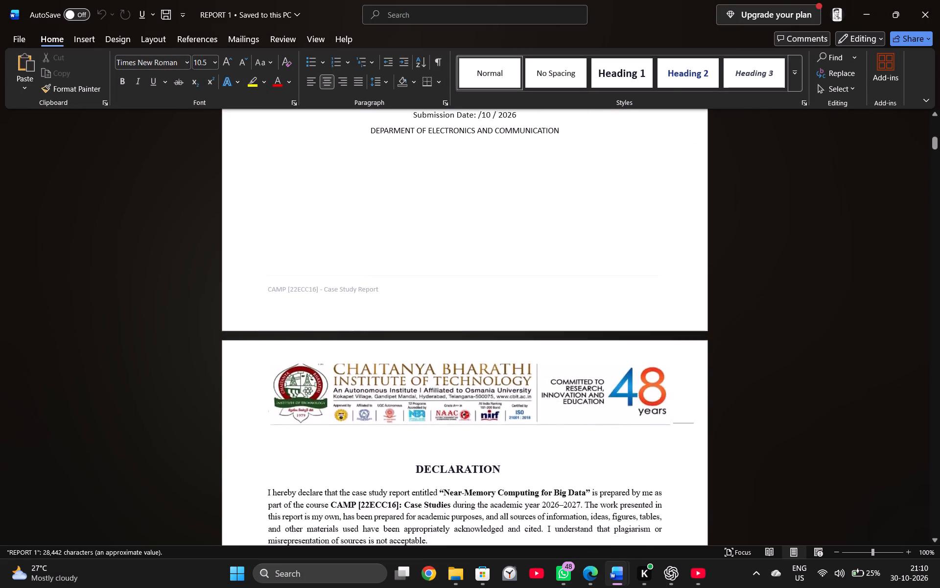
pyautogui.scroll(-20, 565, 278)
pyautogui.scroll(-13, 565, 278)
pyautogui.scroll(-9, 565, 279)
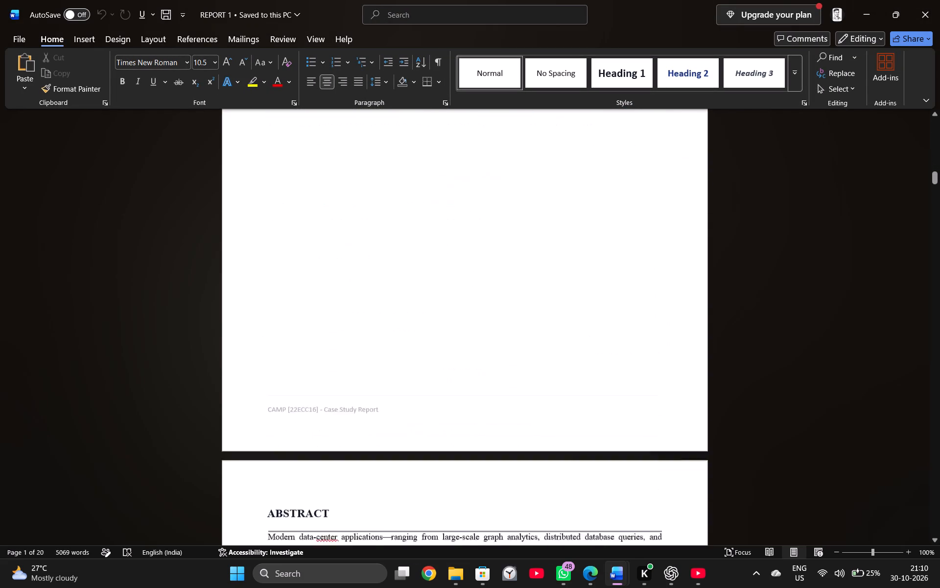
pyautogui.scroll(-5, 565, 280)
pyautogui.scroll(-20, 565, 280)
pyautogui.scroll(-10, 565, 280)
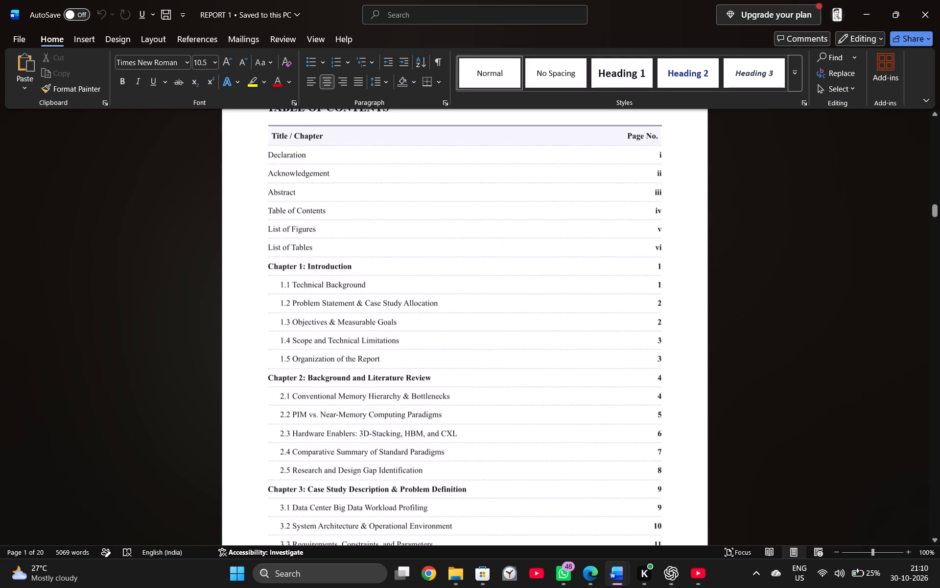
pyautogui.scroll(-6, 565, 281)
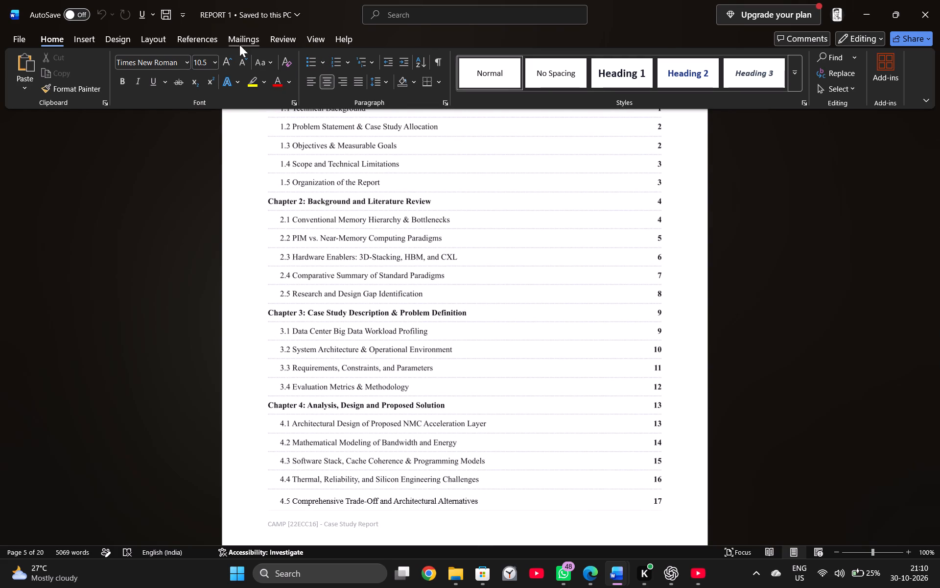
# Show the Navigation pane and switch it to page thumbnails.
pyautogui.click(316, 41)
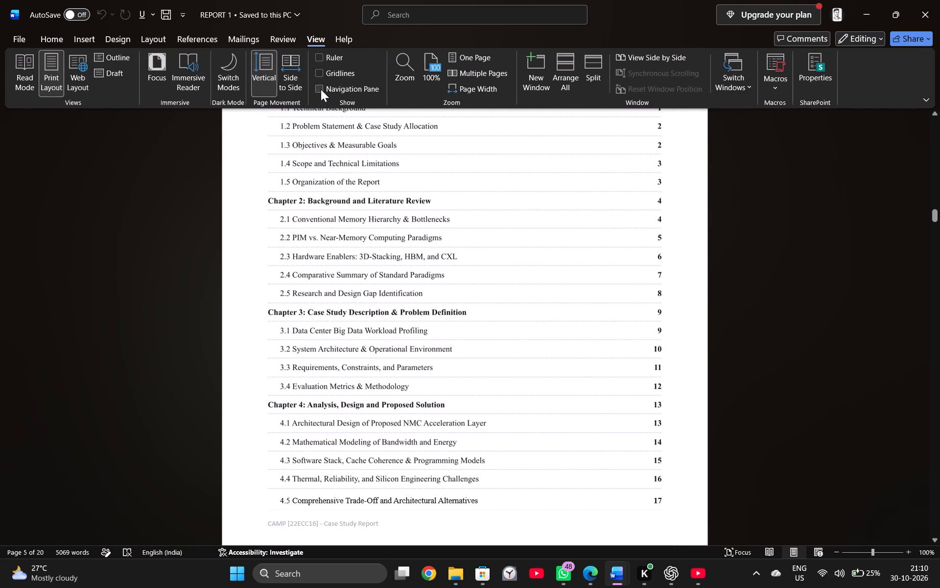
pyautogui.click(321, 84)
pyautogui.click(67, 171)
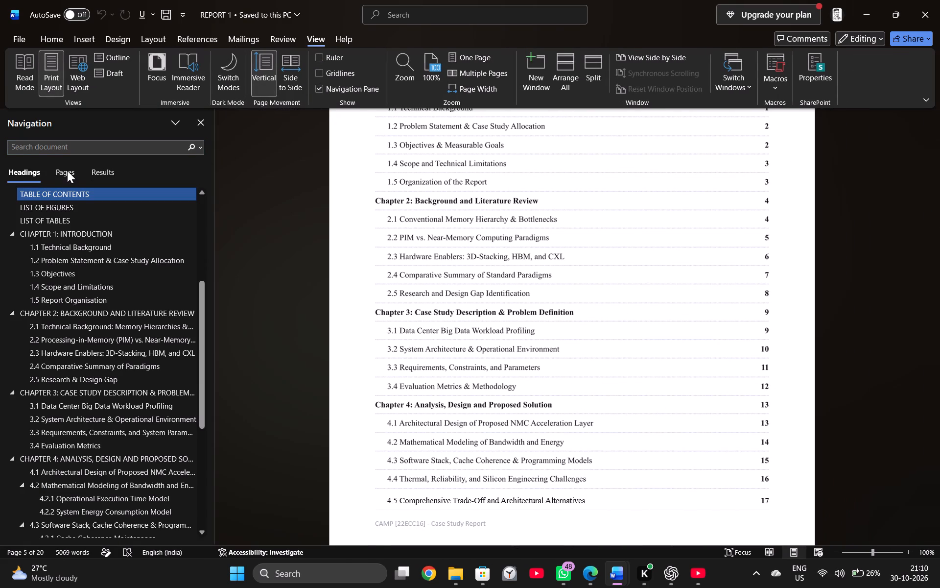
# Examine the page thumbnails and the layout of text, figures and tables in Chapters 1 to 3.
pyautogui.scroll(-10, 137, 292)
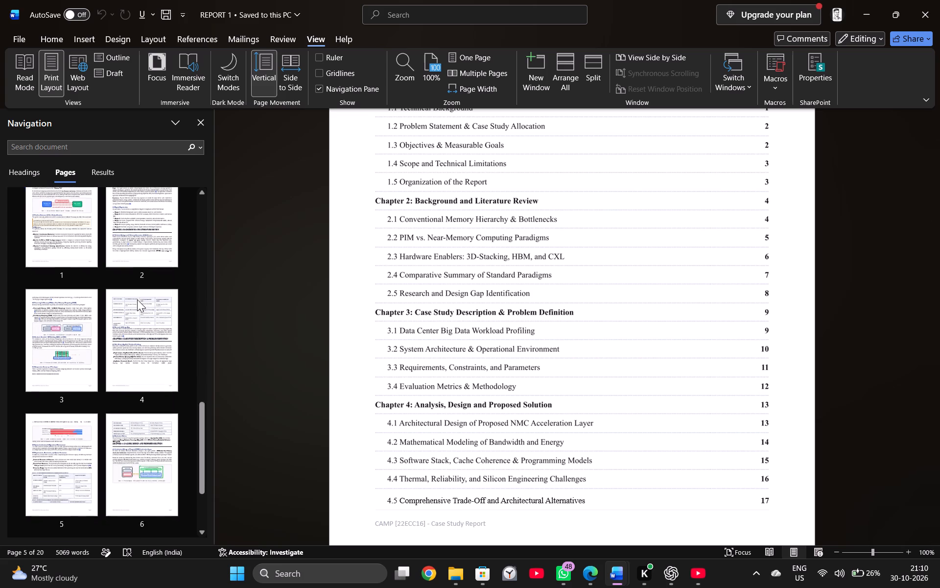
pyautogui.scroll(-20, 137, 299)
pyautogui.scroll(6, 211, 348)
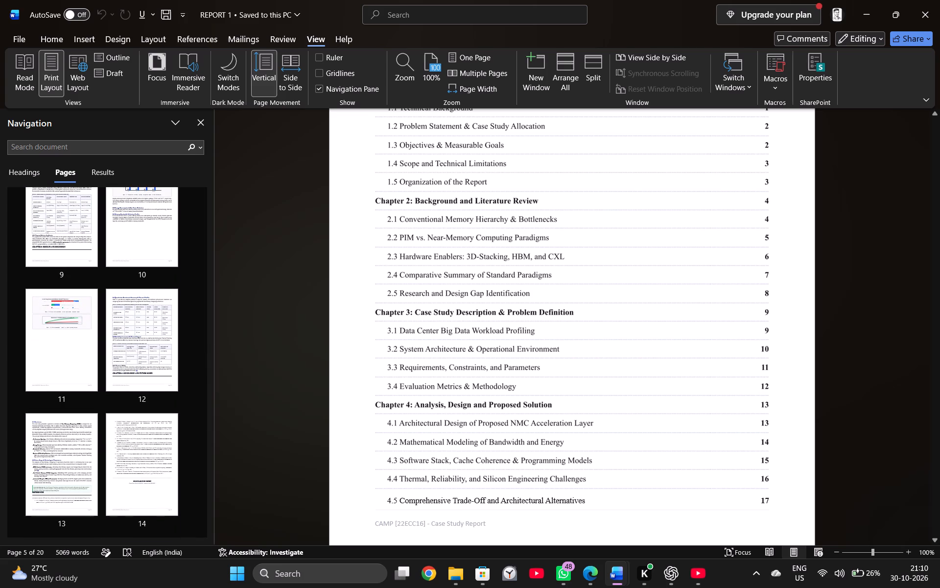
pyautogui.scroll(-20, 434, 362)
pyautogui.scroll(-20, 434, 362)
pyautogui.scroll(-6, 434, 362)
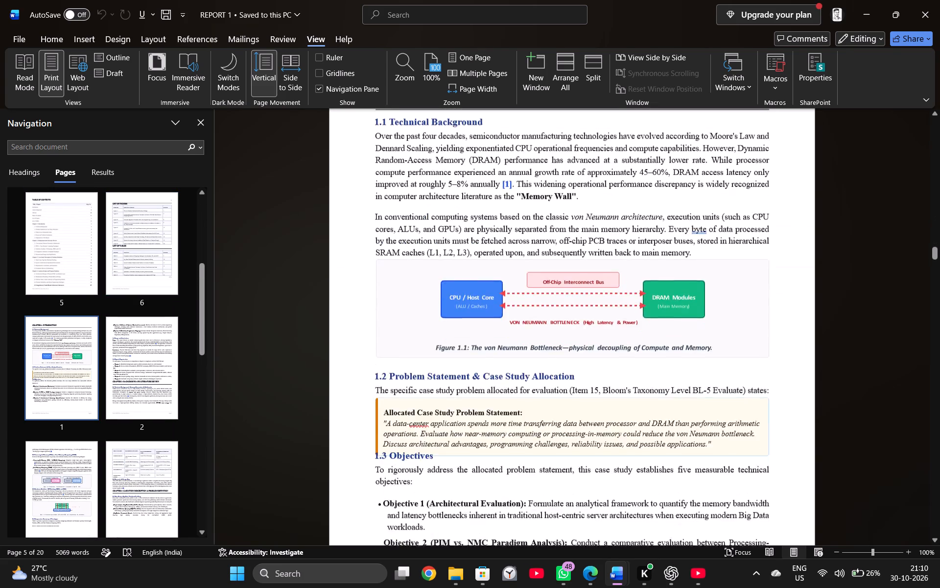
pyautogui.scroll(-20, 434, 364)
pyautogui.scroll(-4, 434, 364)
pyautogui.scroll(-20, 435, 368)
pyautogui.scroll(-2, 435, 368)
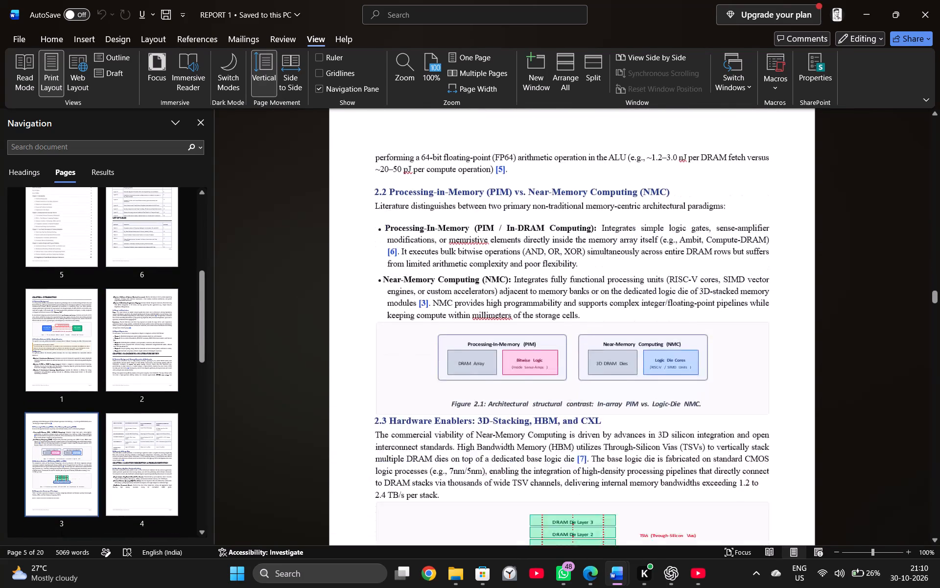
pyautogui.scroll(-20, 436, 369)
pyautogui.scroll(-20, 436, 369)
pyautogui.scroll(-3, 436, 369)
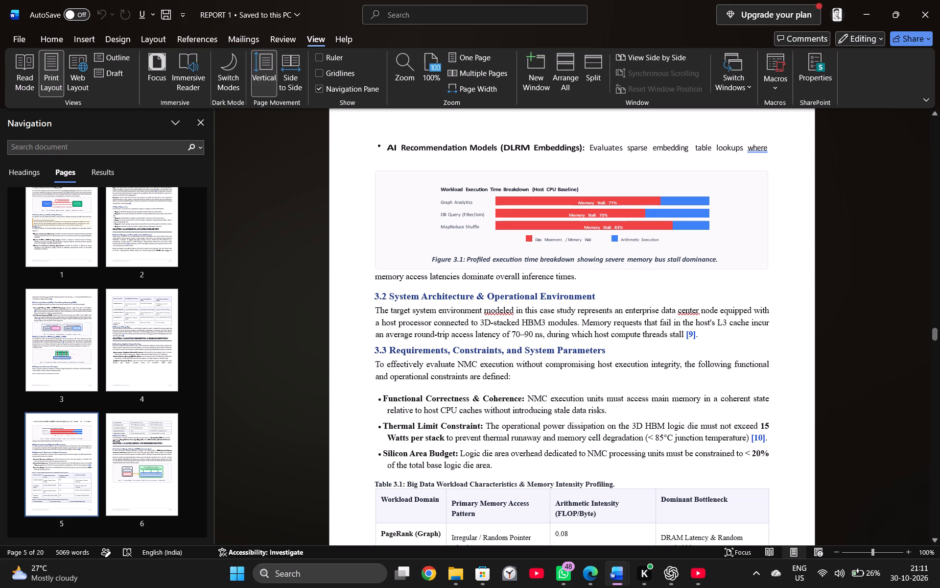
pyautogui.scroll(20, 586, 341)
pyautogui.scroll(8, 586, 341)
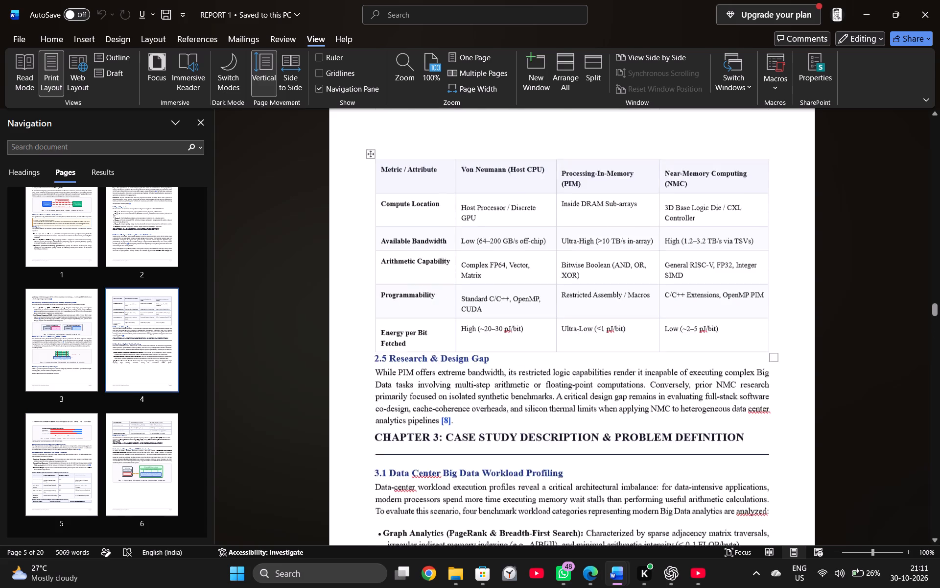
pyautogui.scroll(8, 588, 341)
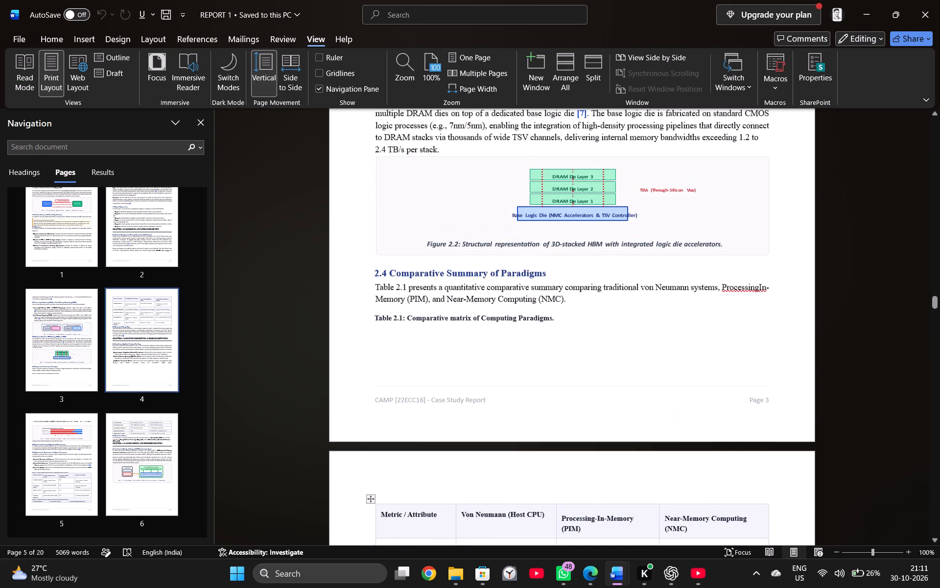
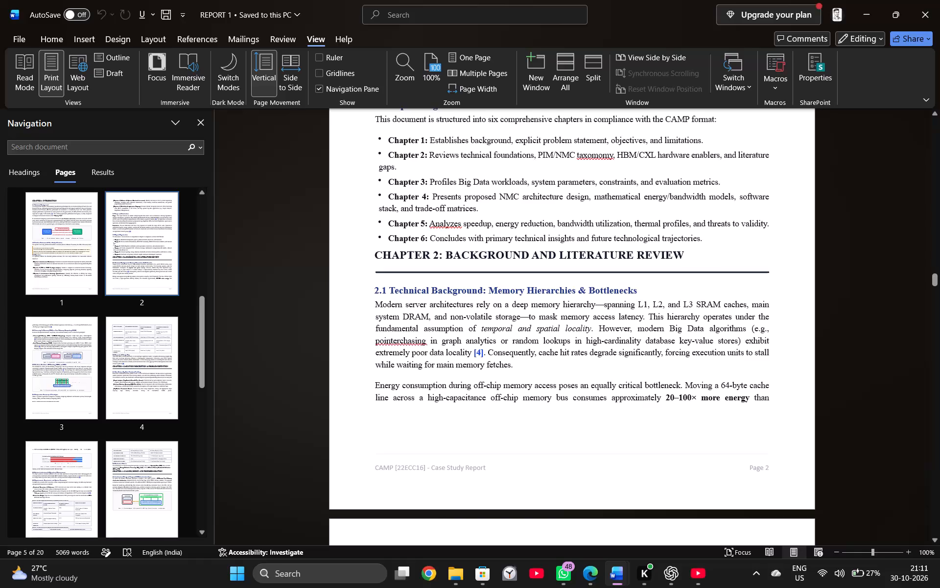
# Examine the Chapter 2 sections on PIM versus NMC and hardware enablers, including the layout of Figures 2.1 and 2.2.
pyautogui.scroll(-16, 563, 332)
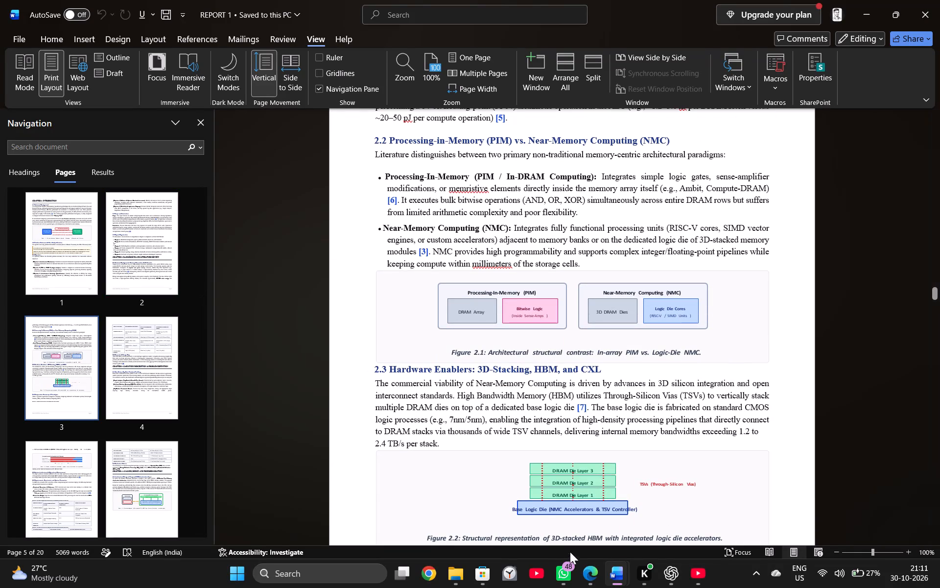
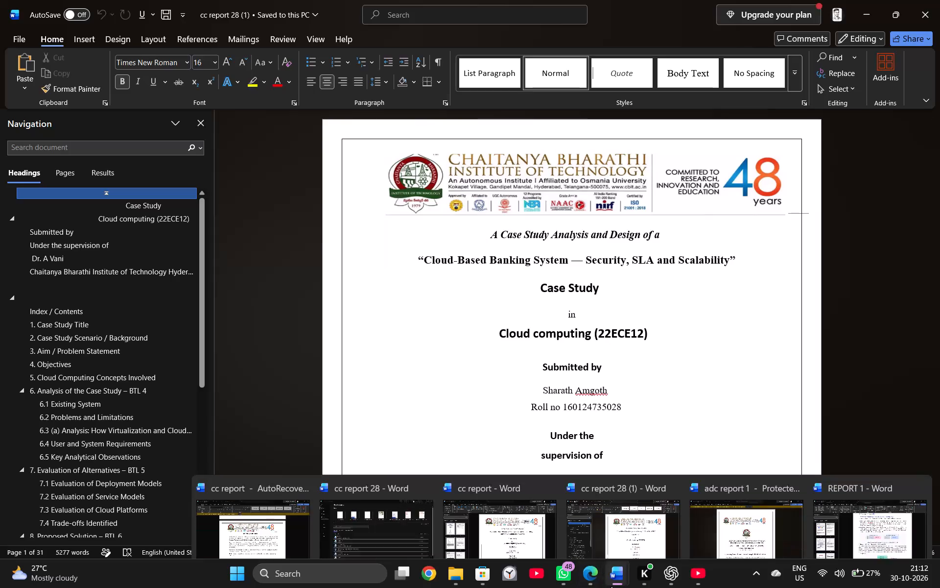
# Close the open Word documents cc report 28, cc report and adc report 1, keeping cc report 28 (1) and REPORT 1 open.
pyautogui.click(312, 470)
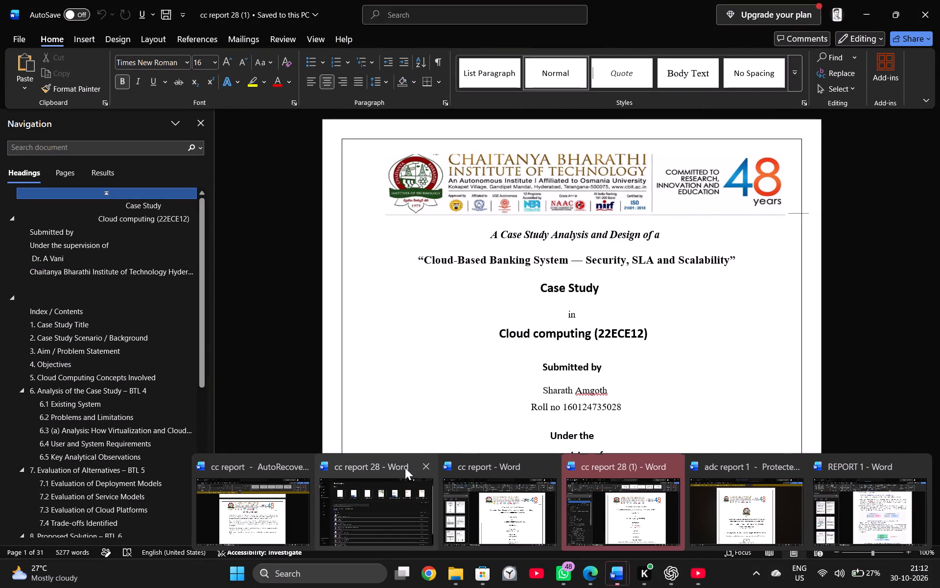
pyautogui.click(420, 459)
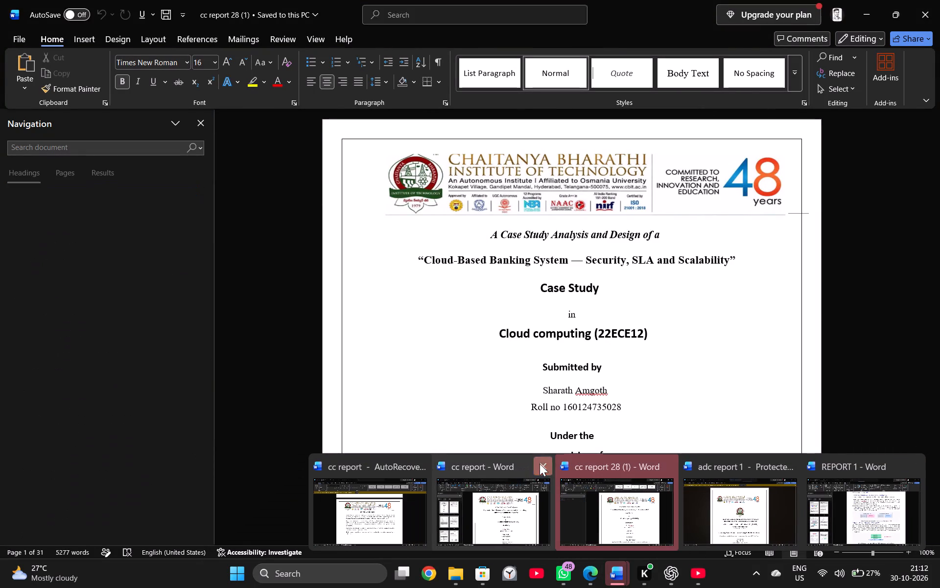
pyautogui.click(541, 464)
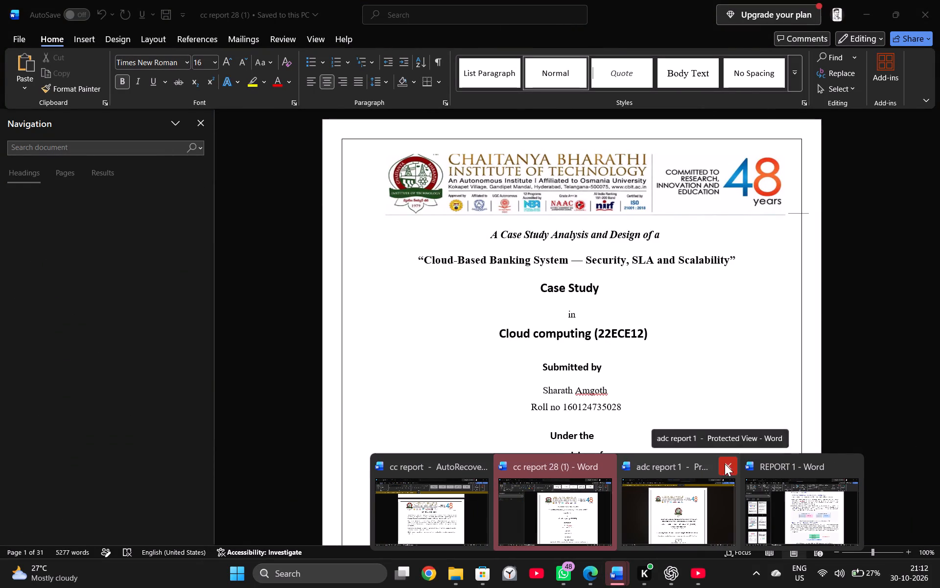
pyautogui.click(725, 464)
# Switch to the REPORT 1 document window.
pyautogui.click(778, 478)
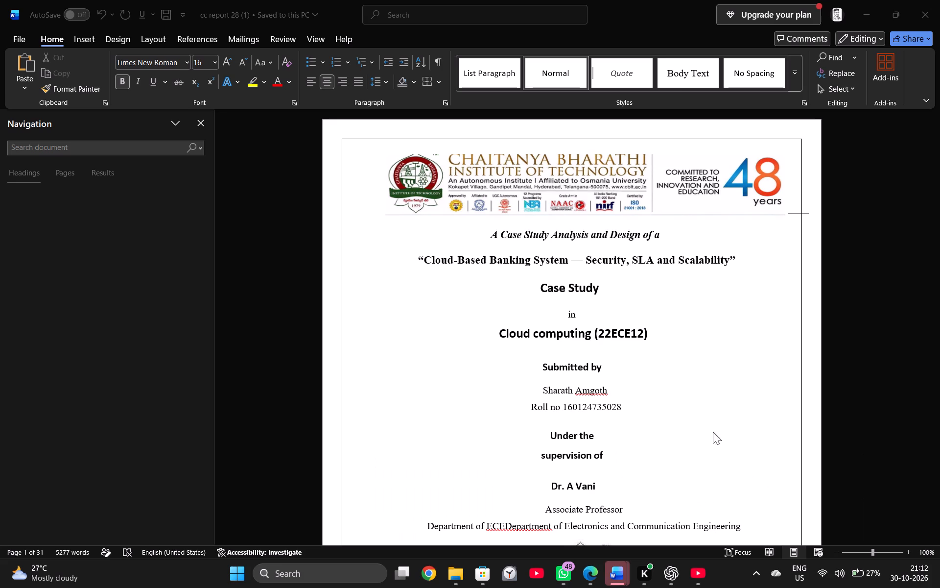
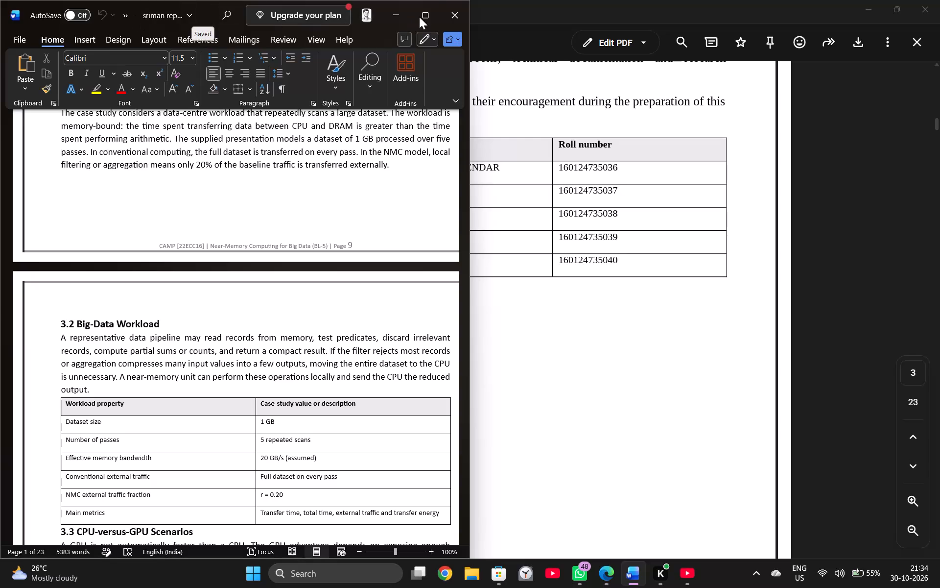
# Maximize the sriman report and look back from the chapter 3 workload section to the acknowledgement page with its student table.
pyautogui.click(420, 16)
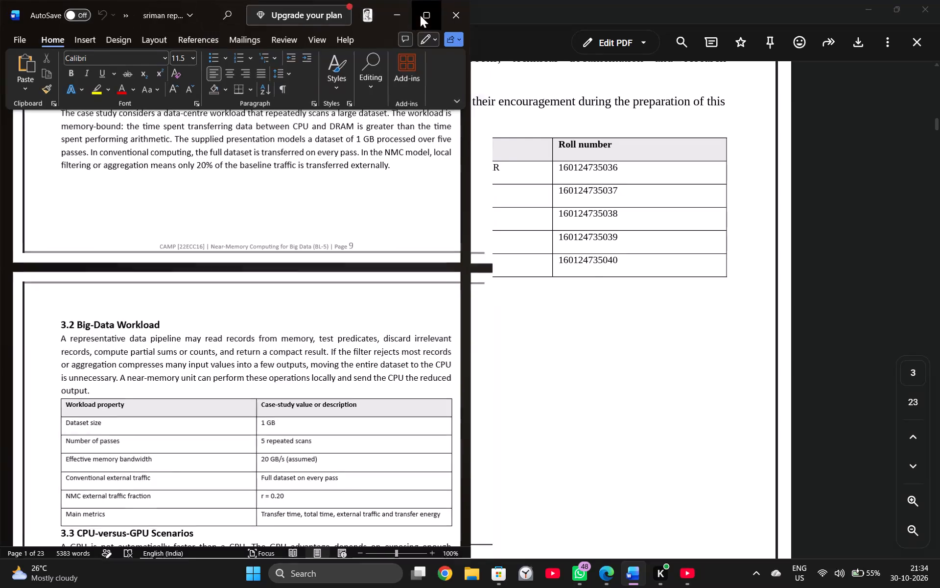
pyautogui.scroll(20, 458, 332)
pyautogui.scroll(20, 458, 332)
pyautogui.scroll(4, 458, 332)
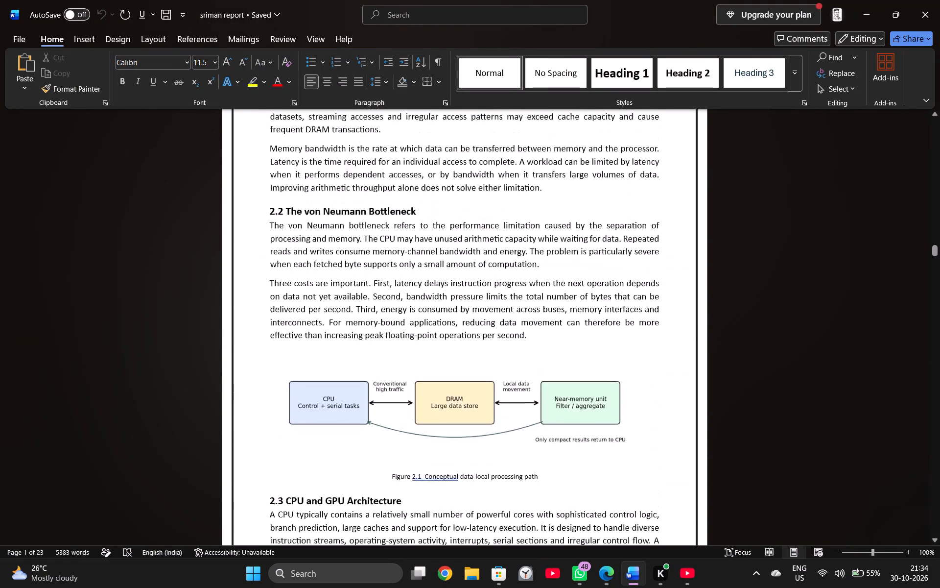
pyautogui.scroll(20, 463, 325)
pyautogui.scroll(20, 463, 325)
pyautogui.scroll(16, 463, 325)
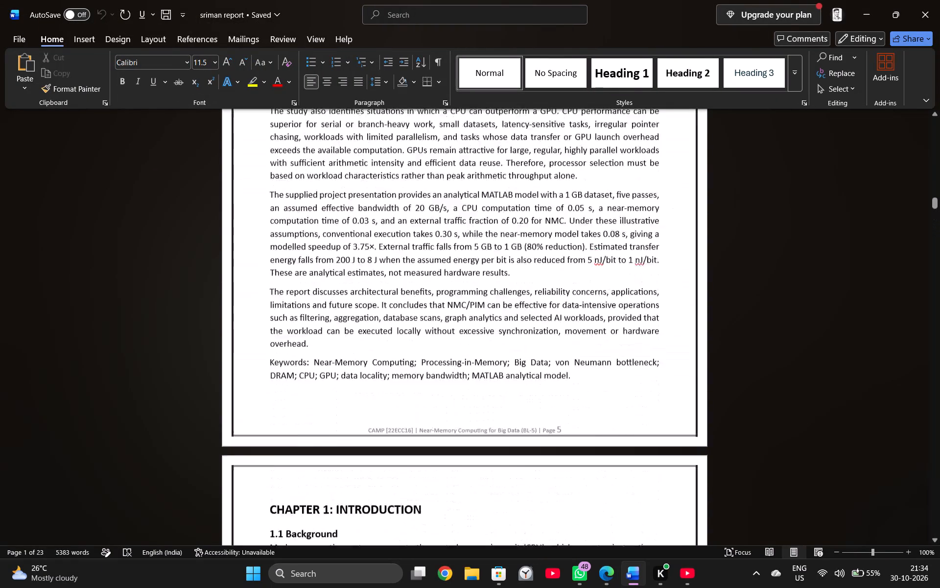
pyautogui.scroll(20, 466, 323)
pyautogui.scroll(20, 466, 323)
pyautogui.scroll(15, 466, 323)
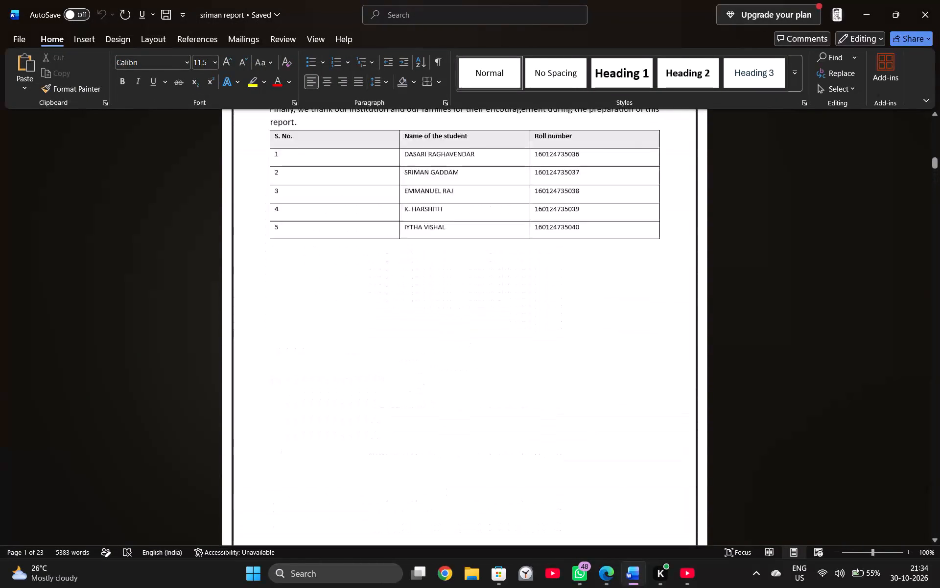
pyautogui.scroll(10, 472, 320)
pyautogui.scroll(-3, 391, 394)
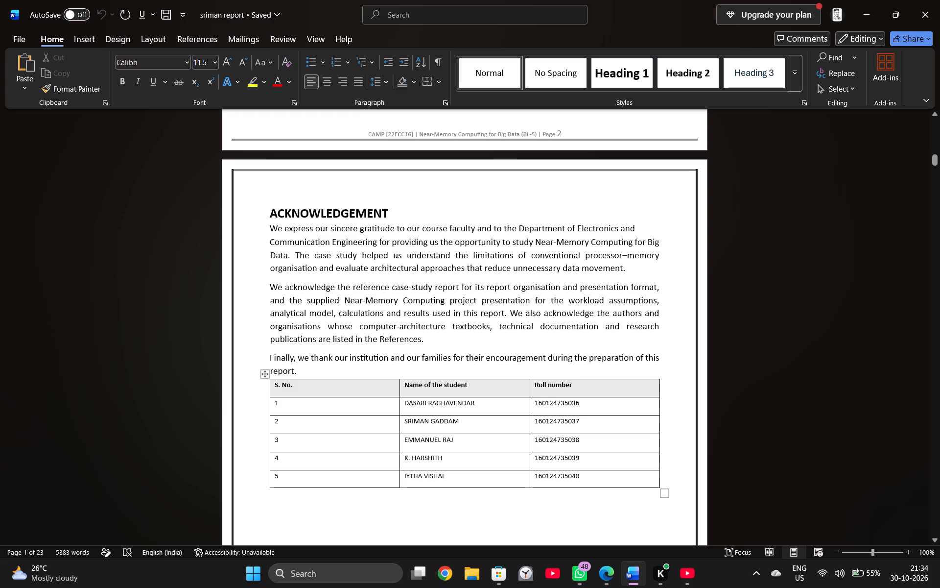
# Delete the table of student names and roll numbers below the ACKNOWLEDGEMENT text in the sriman report.
pyautogui.click(272, 384)
pyautogui.click(277, 391)
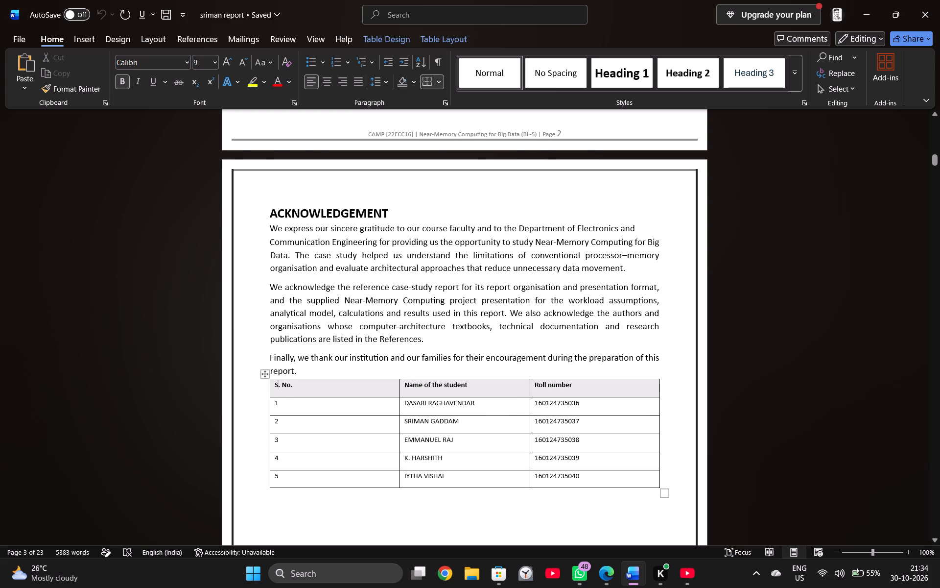
pyautogui.moveTo(275, 382); pyautogui.dragTo(570, 496)
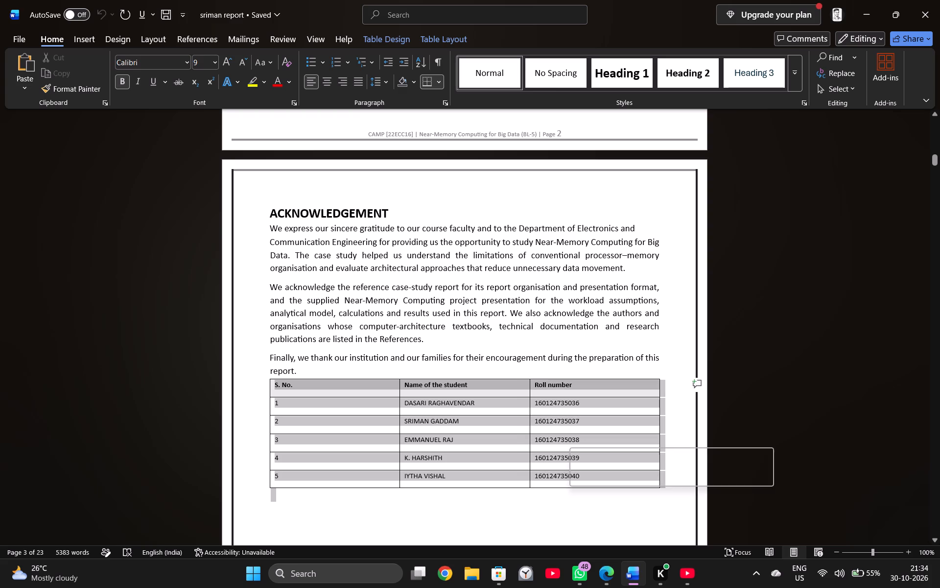
pyautogui.press('BackSpace')
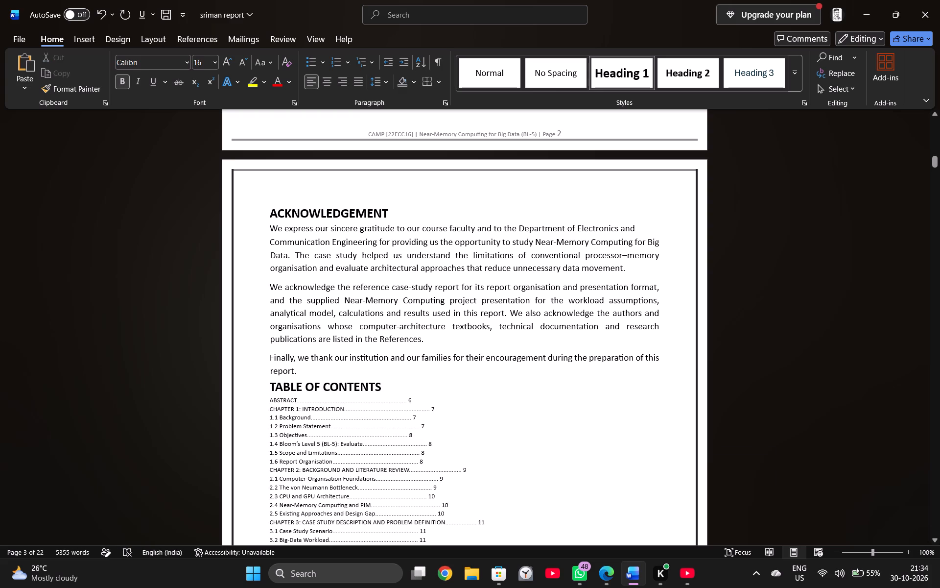
# Insert blank lines between the acknowledgement text and the TABLE OF CONTENTS heading to push the contents list down past page 3.
pyautogui.press('Return')
pyautogui.press('Return')
pyautogui.press('Return')
pyautogui.press('Return')
pyautogui.press('Return')
pyautogui.press('Return')
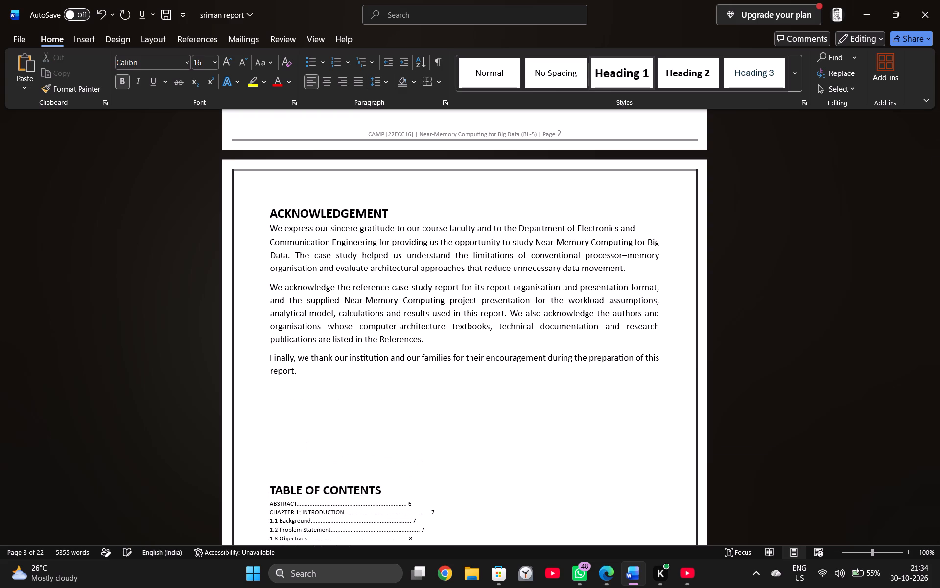
pyautogui.scroll(-2, 265, 371)
pyautogui.press('Return')
pyautogui.press('Return')
pyautogui.press('Return')
pyautogui.press('Return')
pyautogui.press('Return')
pyautogui.press('Return')
pyautogui.scroll(-3, 265, 371)
pyautogui.press('Return')
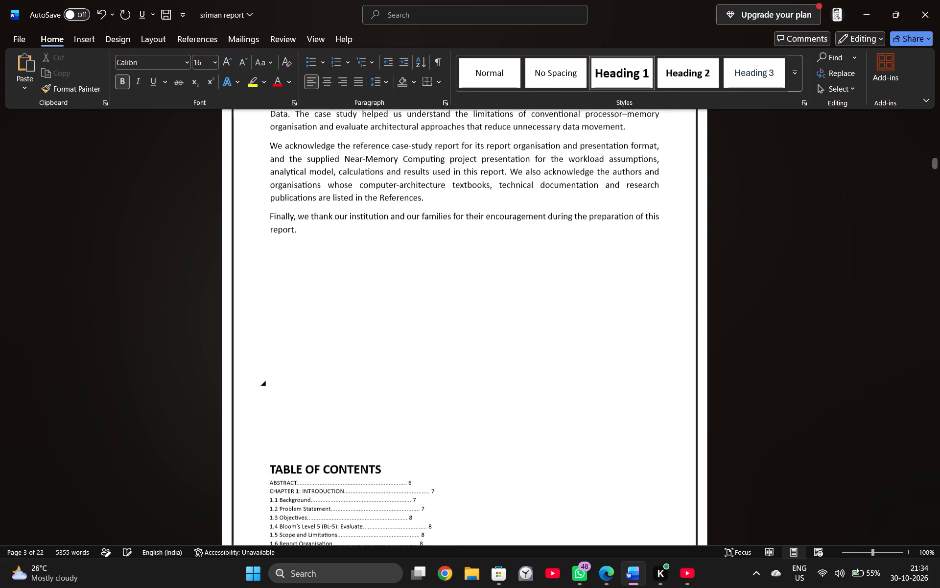
pyautogui.press('Return')
pyautogui.press('Return')
pyautogui.press('Return')
pyautogui.press('Return')
pyautogui.scroll(-5, 265, 371)
pyautogui.press('Return')
pyautogui.press('Return')
pyautogui.press('Return')
pyautogui.press('Return')
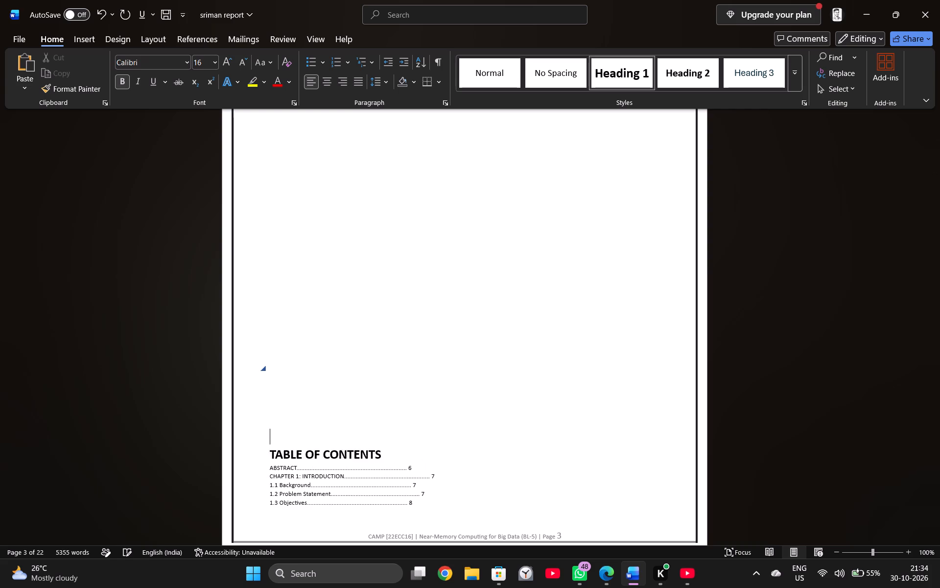
pyautogui.scroll(-4, 265, 371)
pyautogui.press('Return')
pyautogui.press('Return')
pyautogui.press('Return')
pyautogui.press('Return')
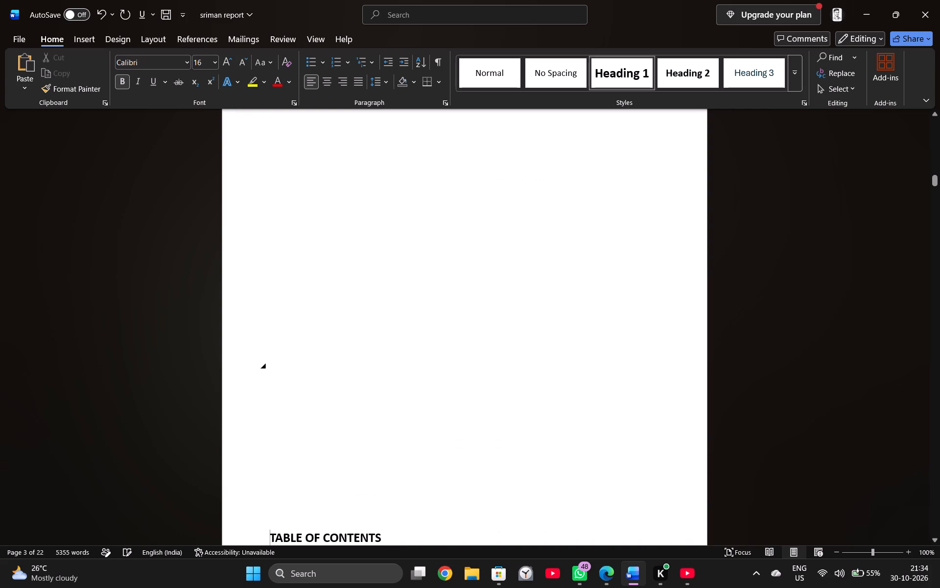
# Trim the excess blank lines above TABLE OF CONTENTS to bring the heading back to the end of page 3.
pyautogui.press('BackSpace')
pyautogui.press('BackSpace')
pyautogui.scroll(3, 265, 371)
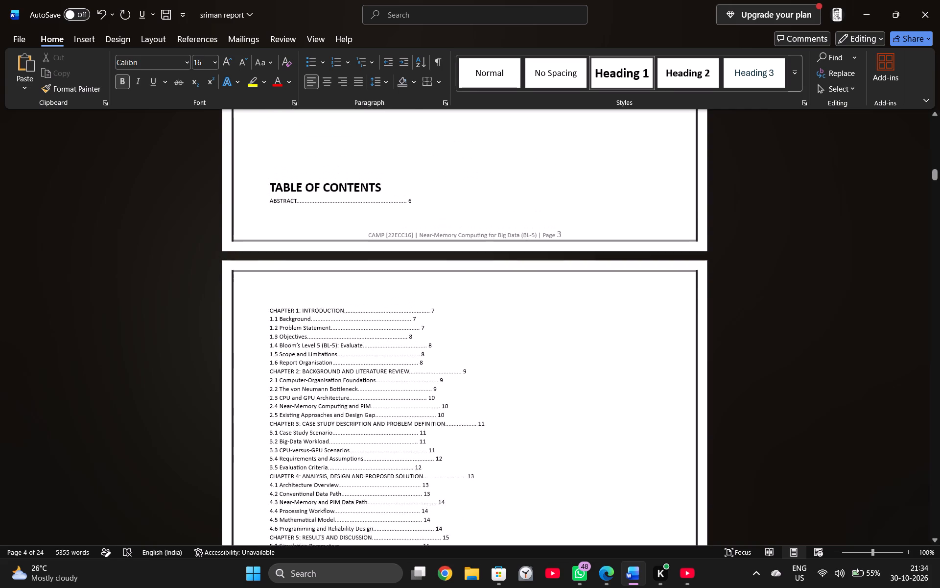
pyautogui.press('Return')
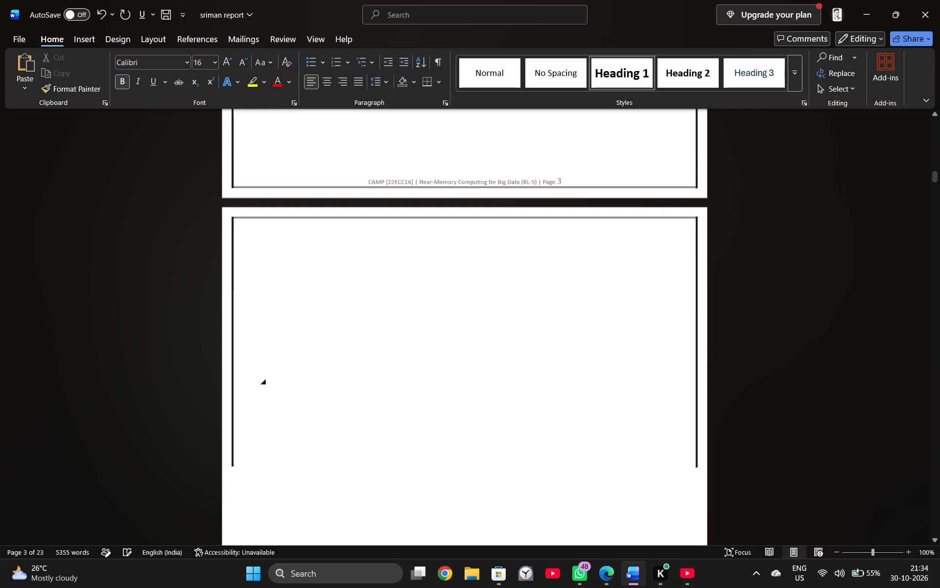
pyautogui.press('BackSpace')
pyautogui.scroll(5, 290, 237)
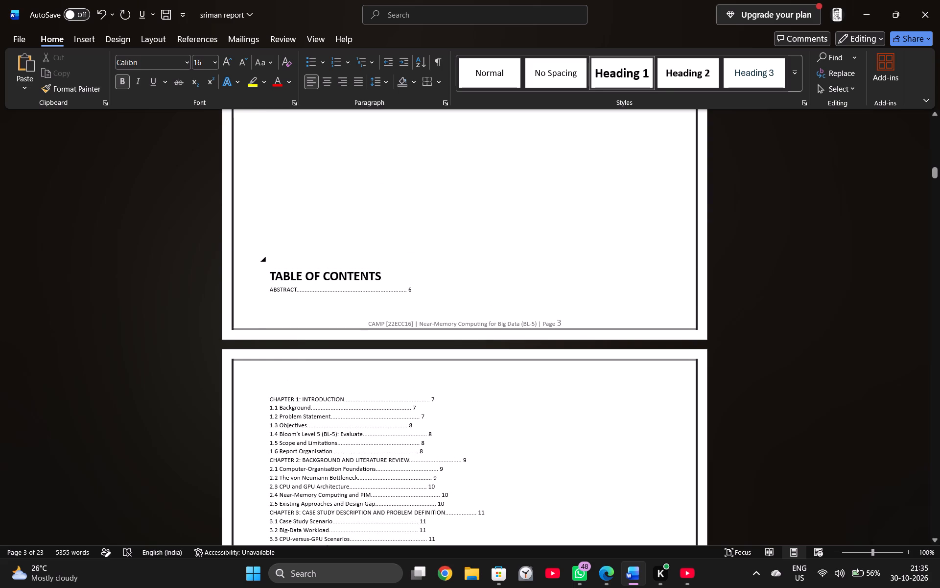
pyautogui.scroll(3, 399, 259)
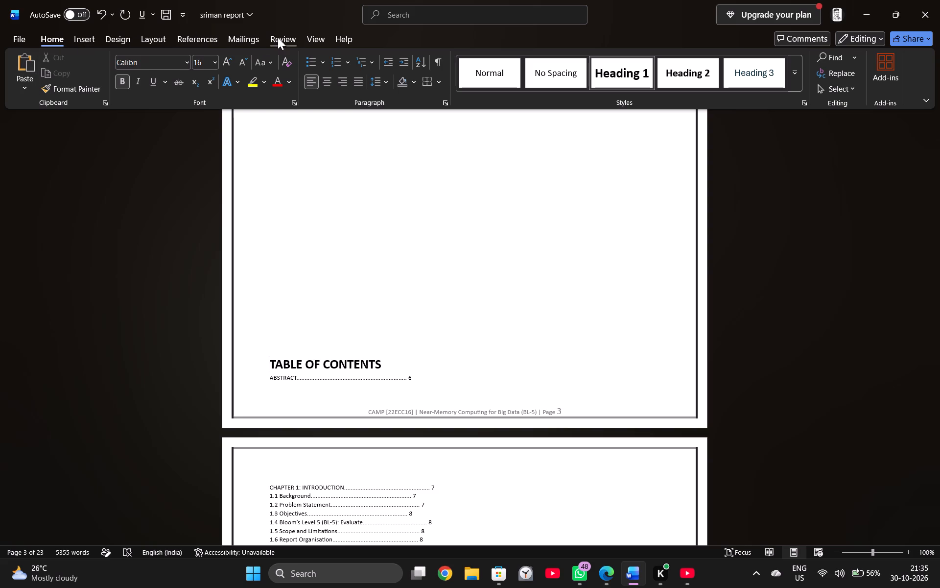
# Insert a page break directly before the TABLE OF CONTENTS heading.
pyautogui.click(89, 35)
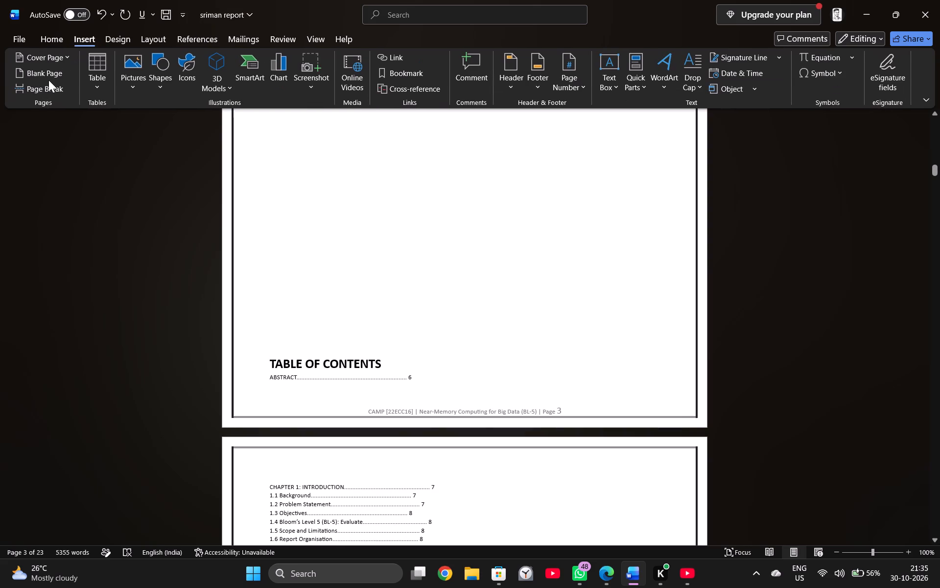
pyautogui.click(49, 90)
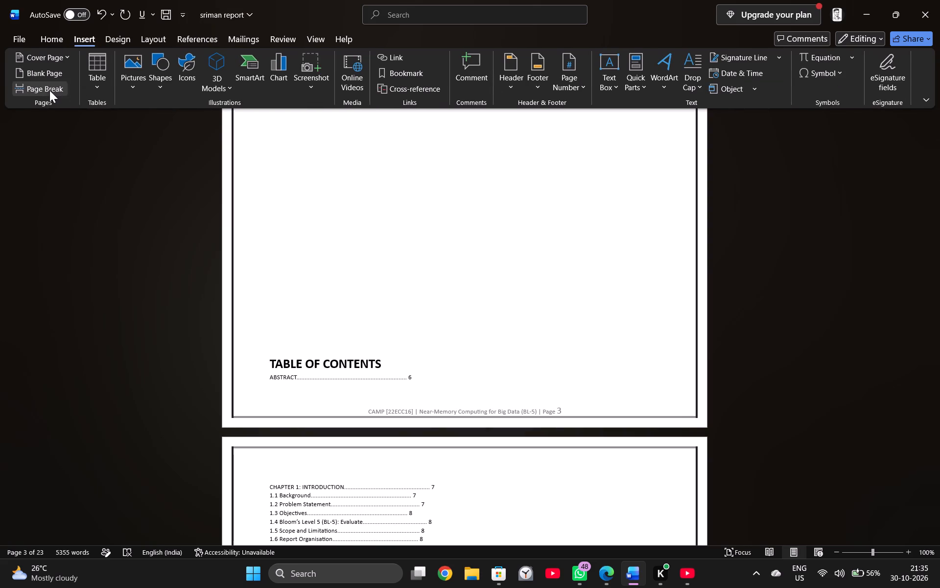
# Separate the DECLARATION section from the cover page by adding five blank lines and a page break before its heading.
pyautogui.scroll(20, 379, 296)
pyautogui.scroll(4, 379, 296)
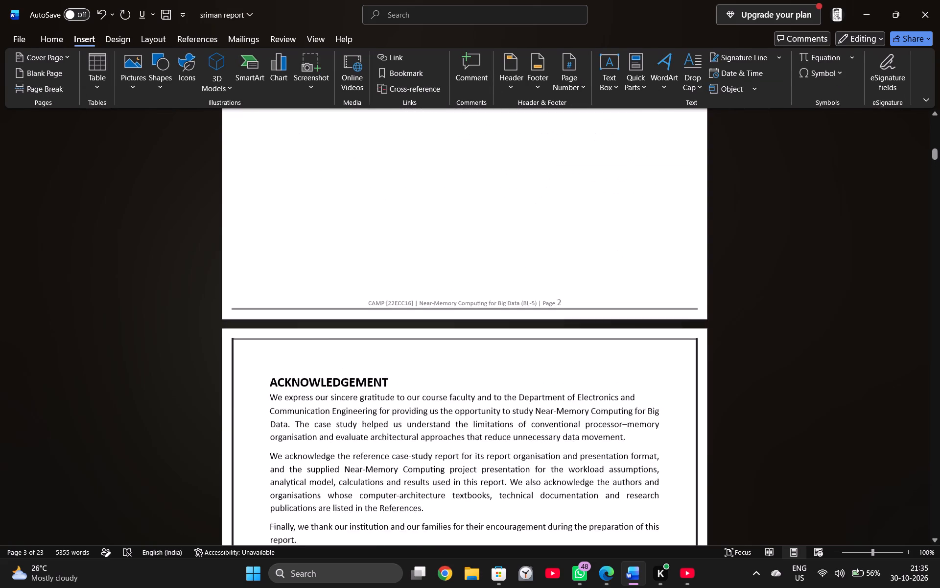
pyautogui.scroll(18, 380, 295)
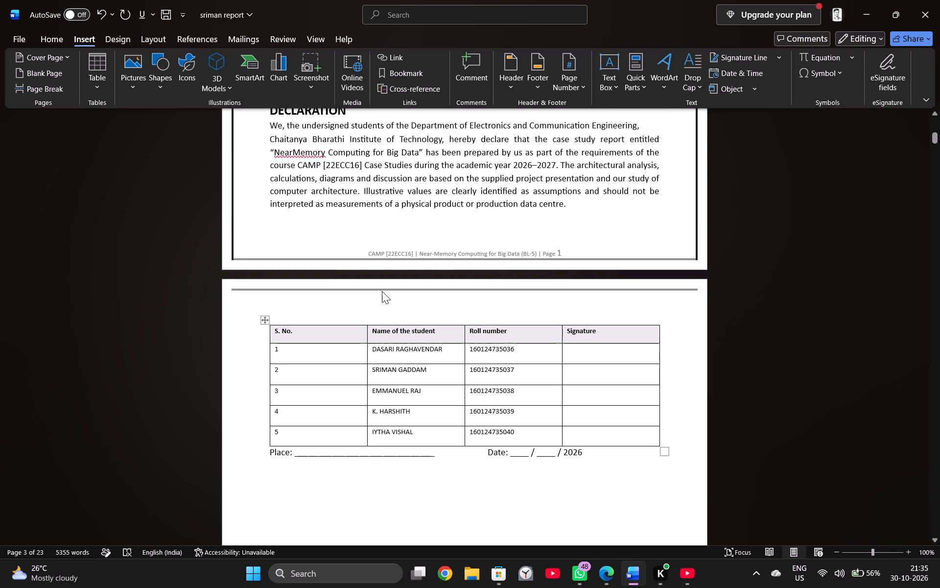
pyautogui.scroll(8, 436, 223)
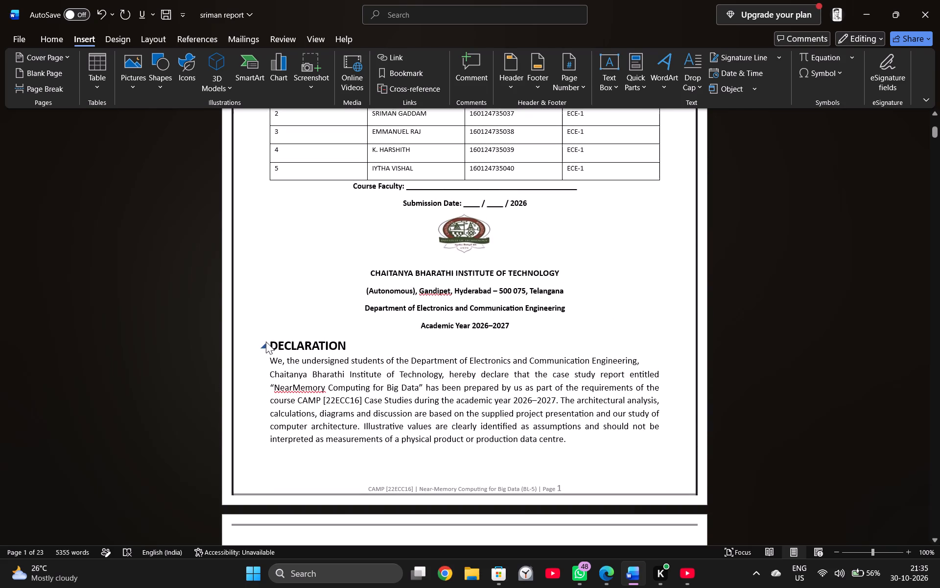
pyautogui.click(266, 342)
pyautogui.click(263, 343)
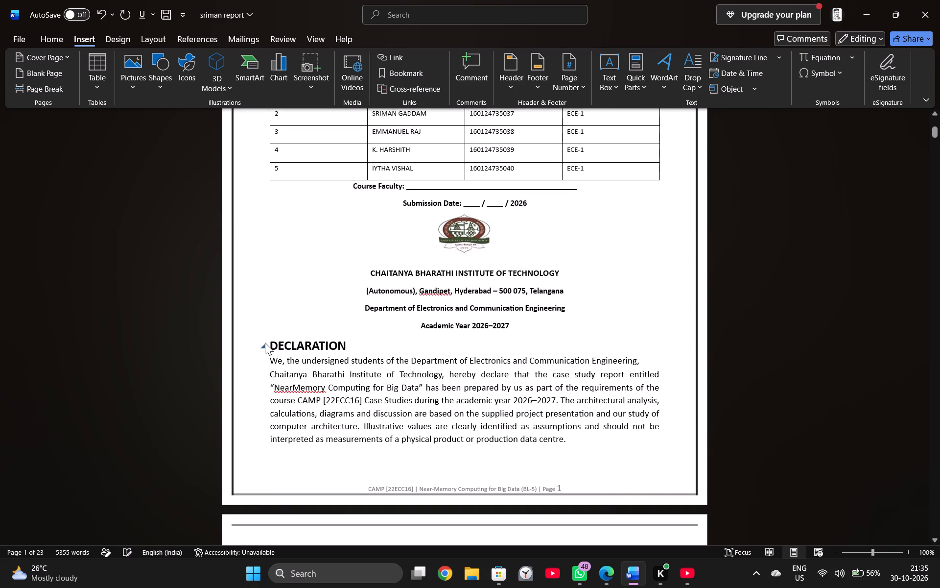
pyautogui.click(267, 342)
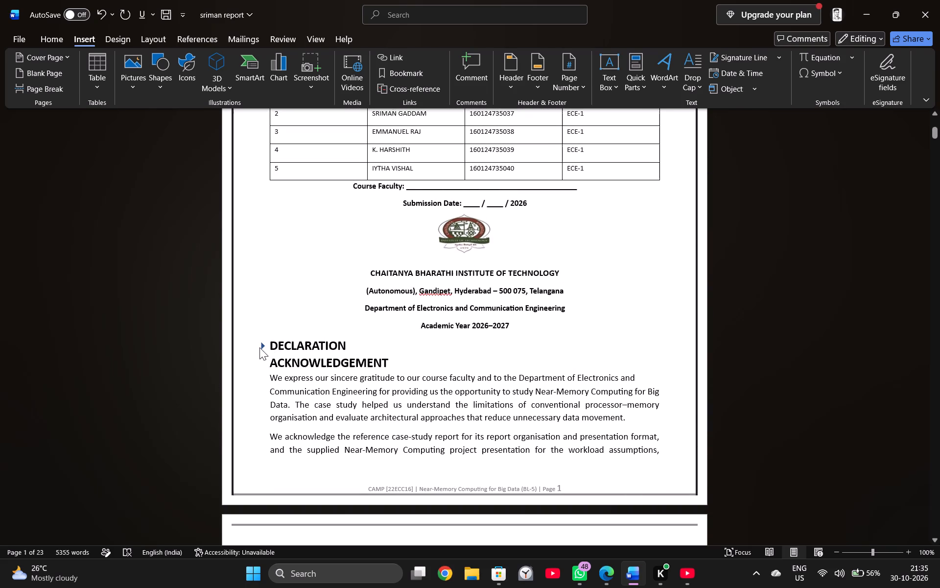
pyautogui.click(259, 347)
pyautogui.click(269, 340)
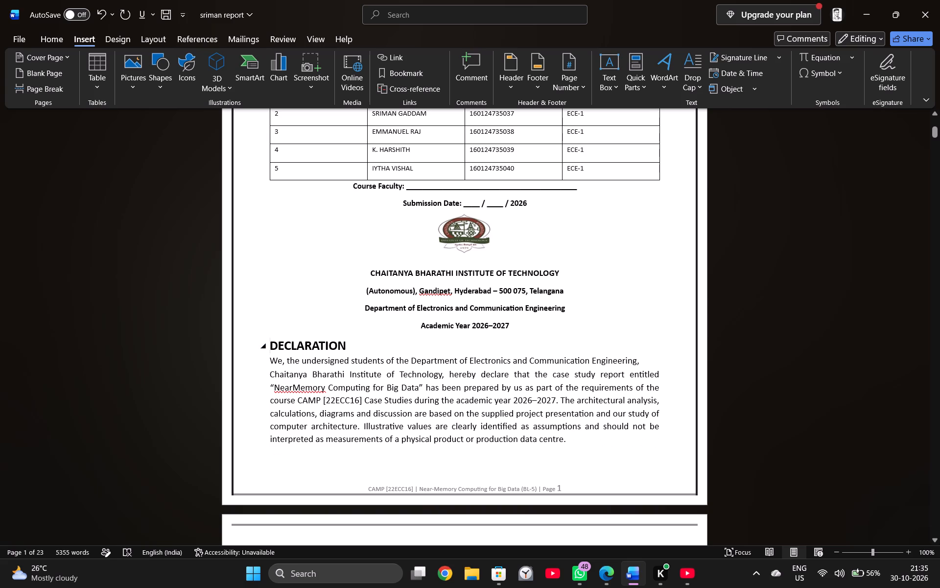
pyautogui.press('Return')
pyautogui.press('Return')
pyautogui.press('Return')
pyautogui.press('Return')
pyautogui.press('Return')
pyautogui.press('Return')
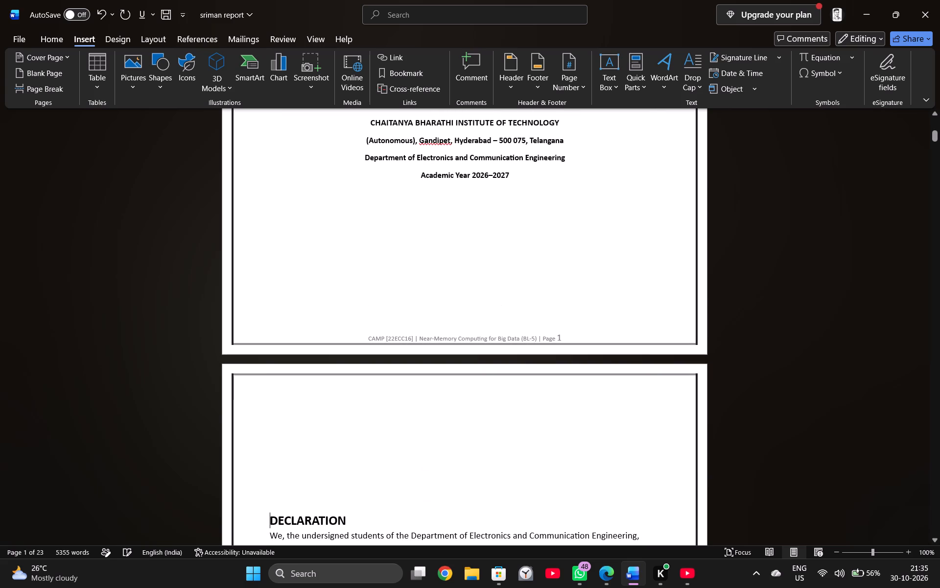
pyautogui.press('BackSpace')
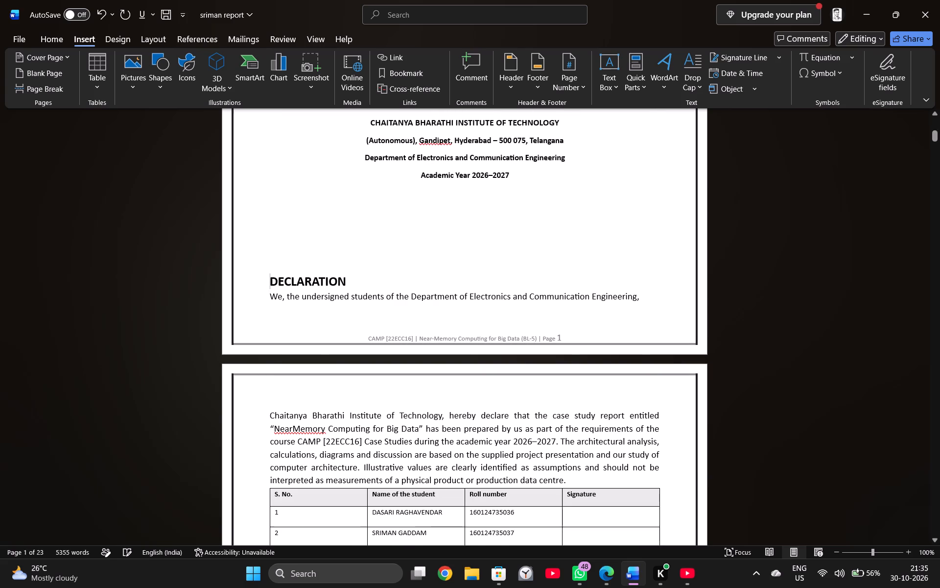
pyautogui.click(35, 88)
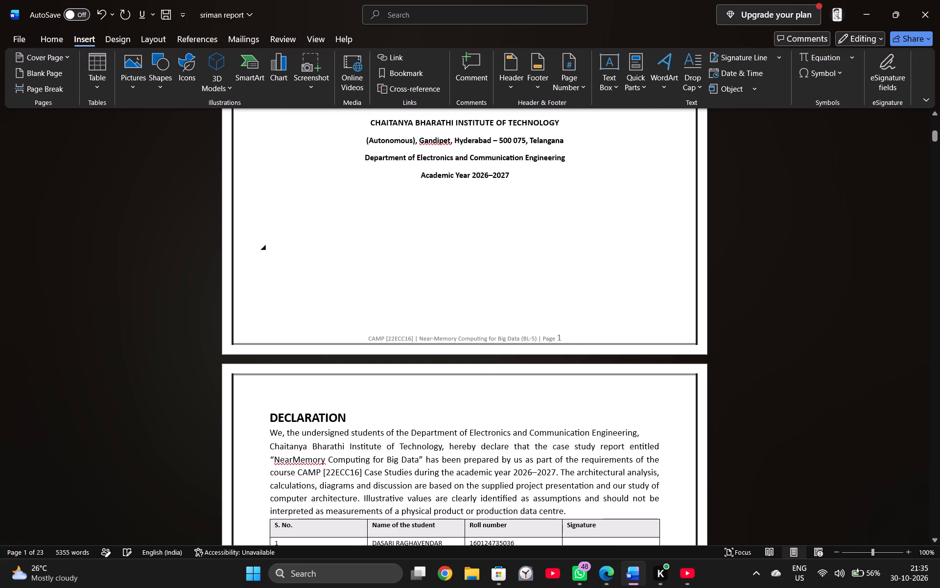
# Review the page layout from the cover page through the contents, list of tables, abstract and chapter 1.
pyautogui.scroll(20, 335, 285)
pyautogui.scroll(-3, 335, 285)
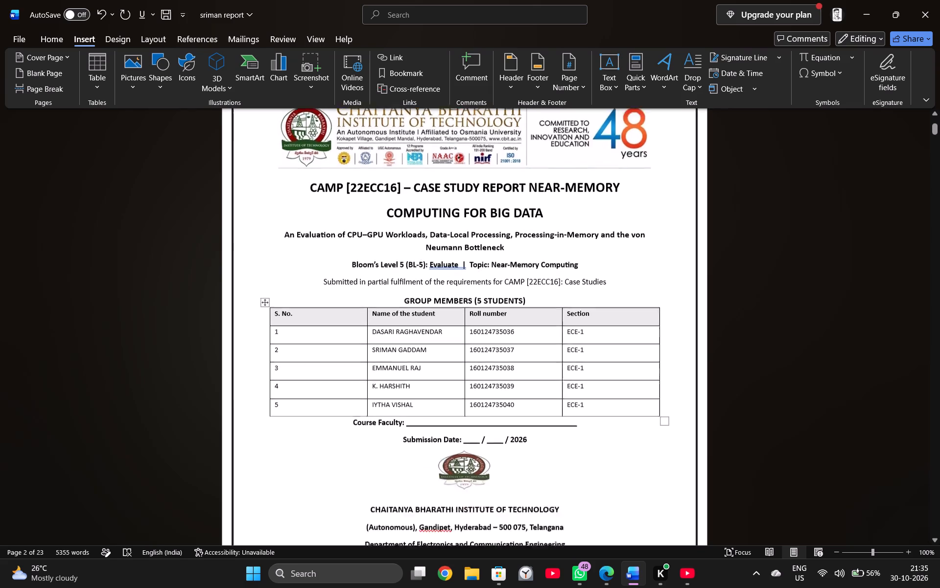
pyautogui.scroll(-18, 335, 285)
pyautogui.scroll(-20, 335, 280)
pyautogui.scroll(-8, 335, 280)
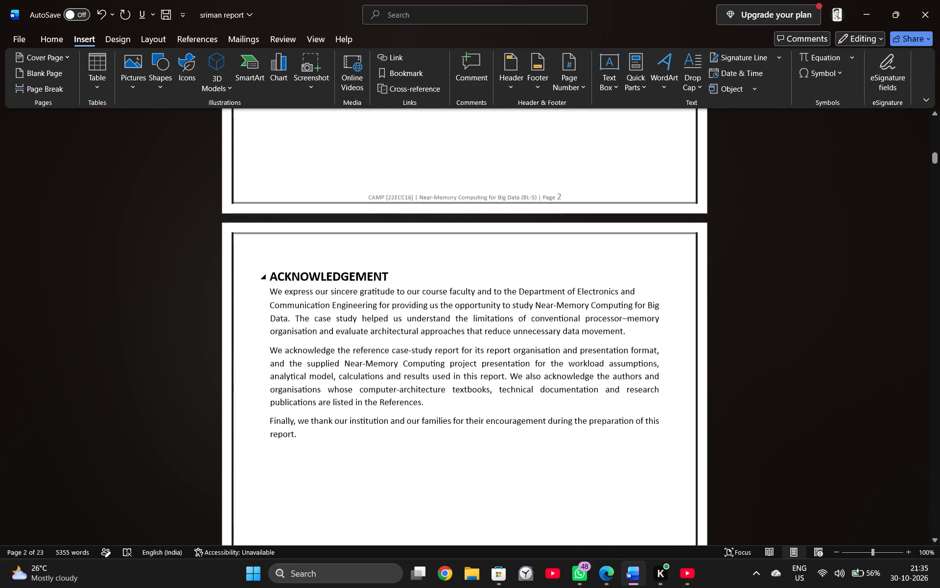
pyautogui.scroll(-19, 335, 280)
pyautogui.scroll(-18, 335, 280)
pyautogui.scroll(-9, 335, 280)
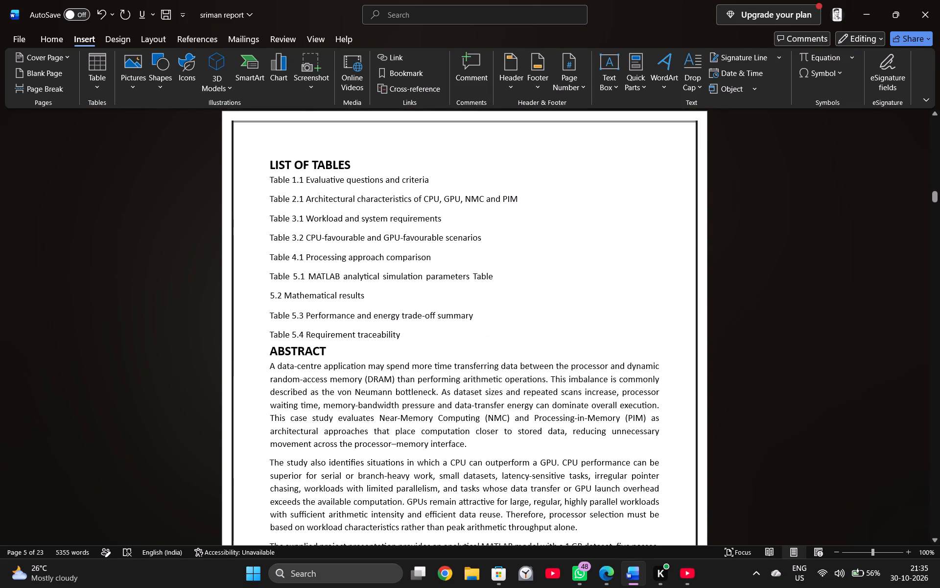
pyautogui.scroll(-8, 336, 280)
pyautogui.scroll(-20, 337, 280)
pyautogui.scroll(-5, 337, 280)
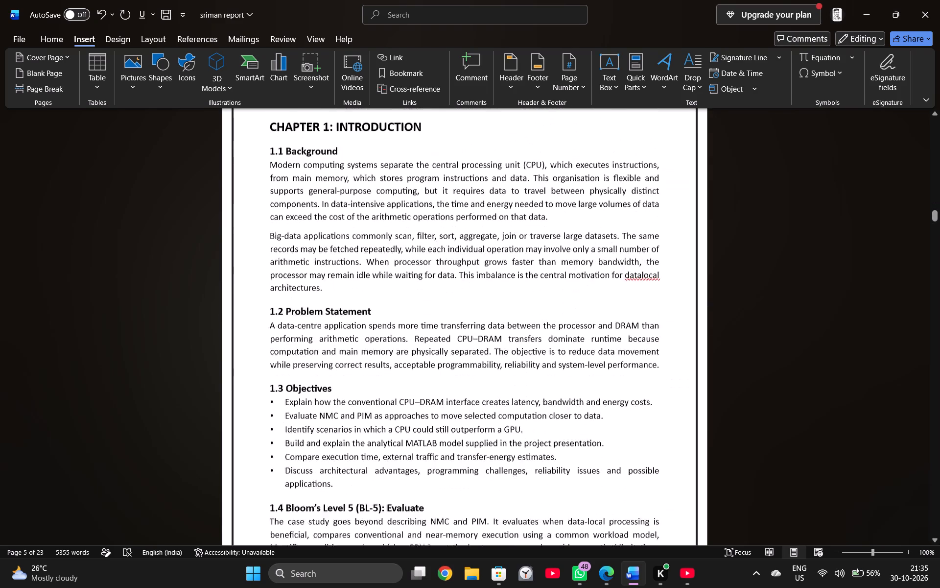
pyautogui.scroll(-20, 340, 280)
pyautogui.scroll(-2, 340, 280)
pyautogui.scroll(1, 345, 267)
pyautogui.scroll(-4, 338, 268)
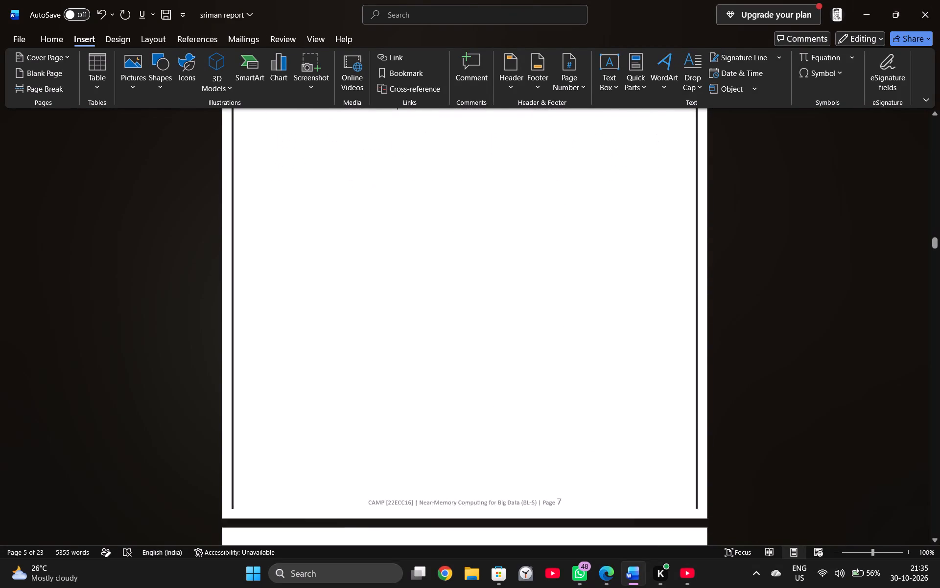
pyautogui.scroll(-11, 335, 283)
pyautogui.scroll(20, 330, 291)
pyautogui.scroll(1, 330, 291)
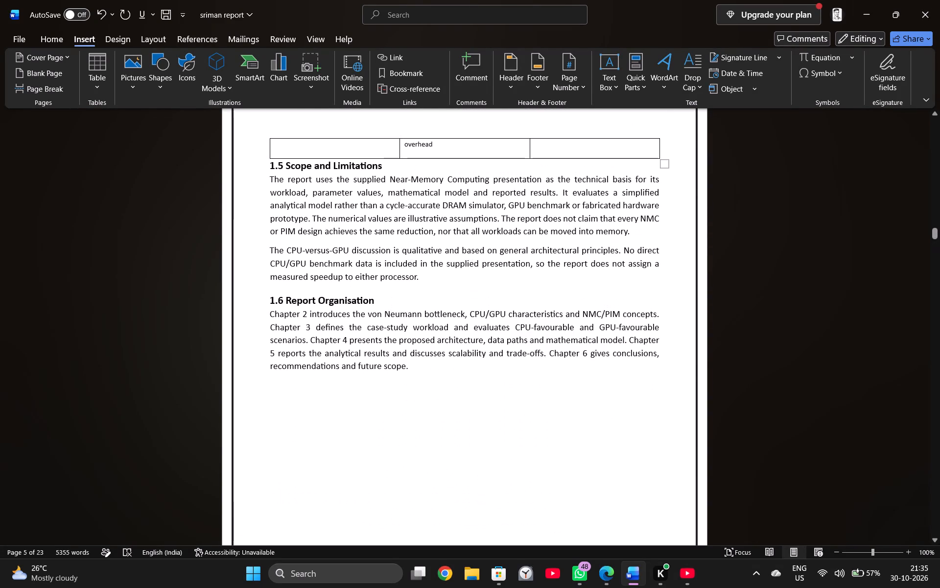
pyautogui.scroll(20, 330, 291)
pyautogui.scroll(20, 330, 291)
pyautogui.scroll(13, 330, 291)
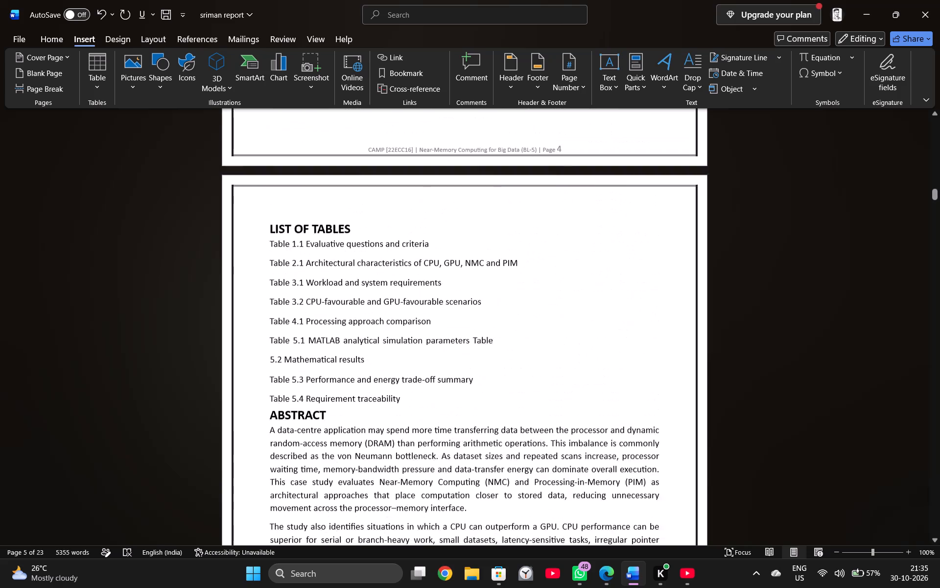
pyautogui.scroll(19, 330, 292)
pyautogui.scroll(6, 335, 305)
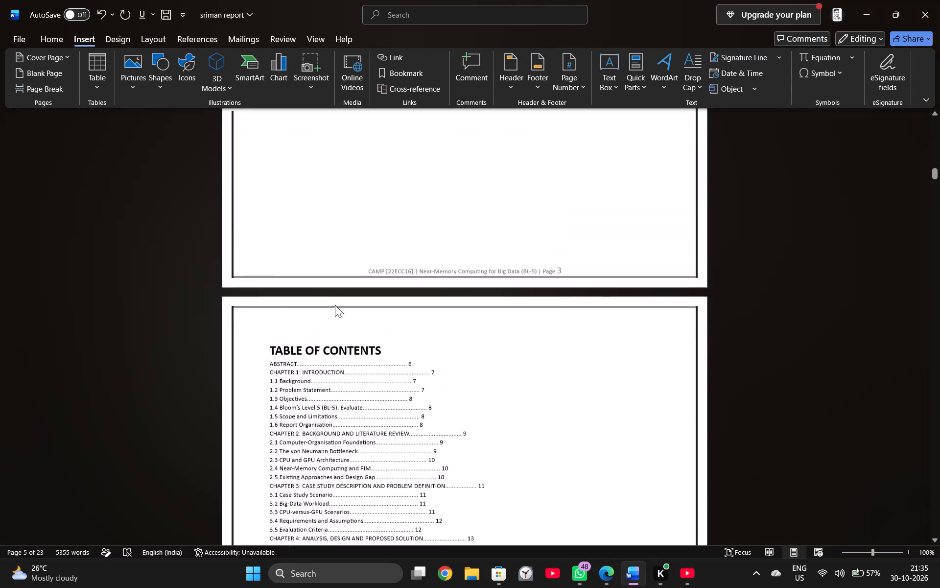
pyautogui.scroll(20, 335, 305)
pyautogui.scroll(20, 335, 305)
pyautogui.scroll(6, 335, 305)
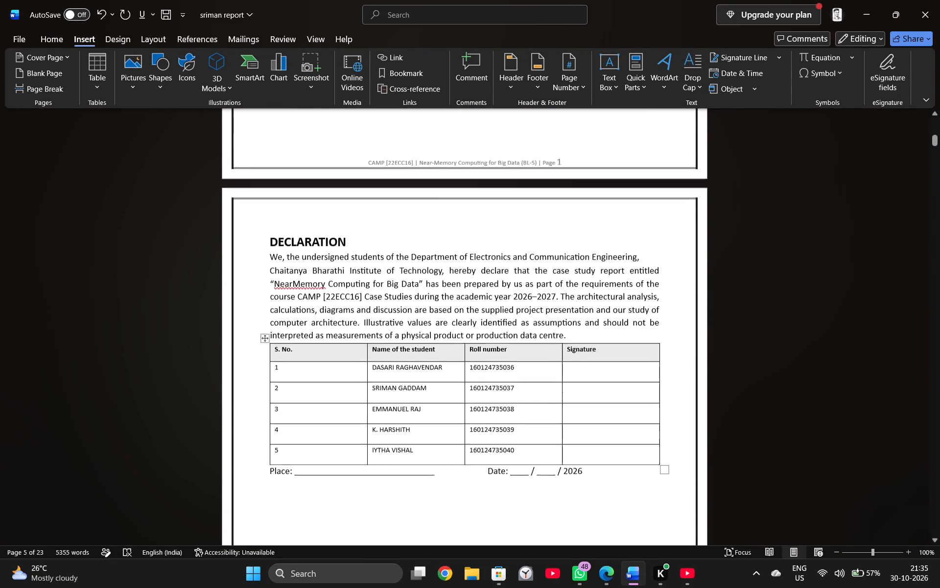
pyautogui.scroll(13, 335, 305)
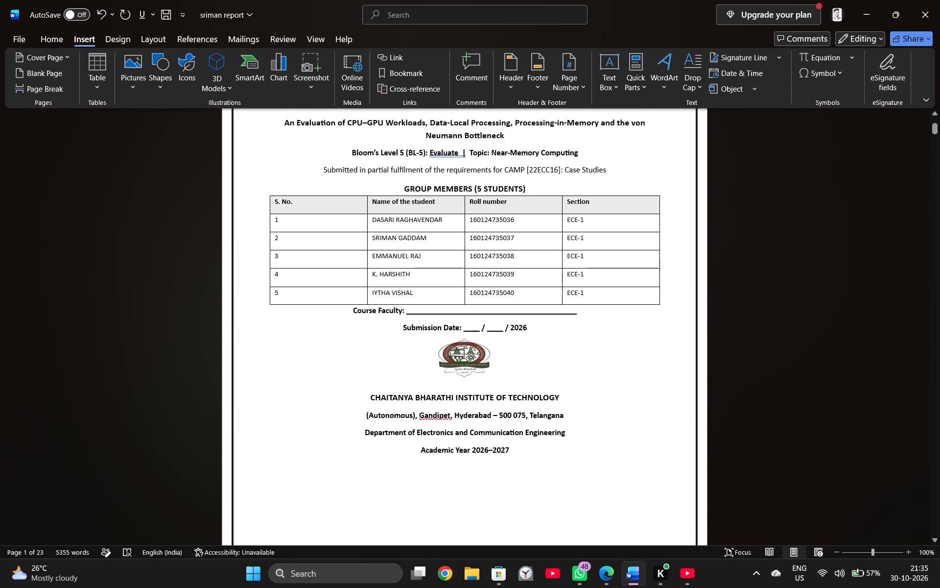
pyautogui.scroll(-8, 335, 306)
# Save the document as a Word Document named "camp report" in the CAMP CASE STUDY folder.
pyautogui.hotkey('ctrl', 's')
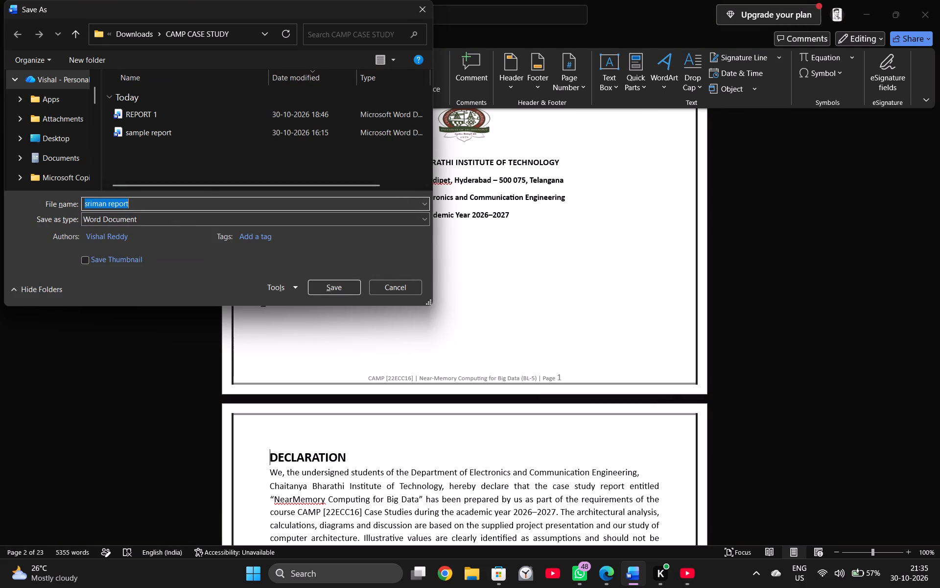
pyautogui.press('BackSpace')
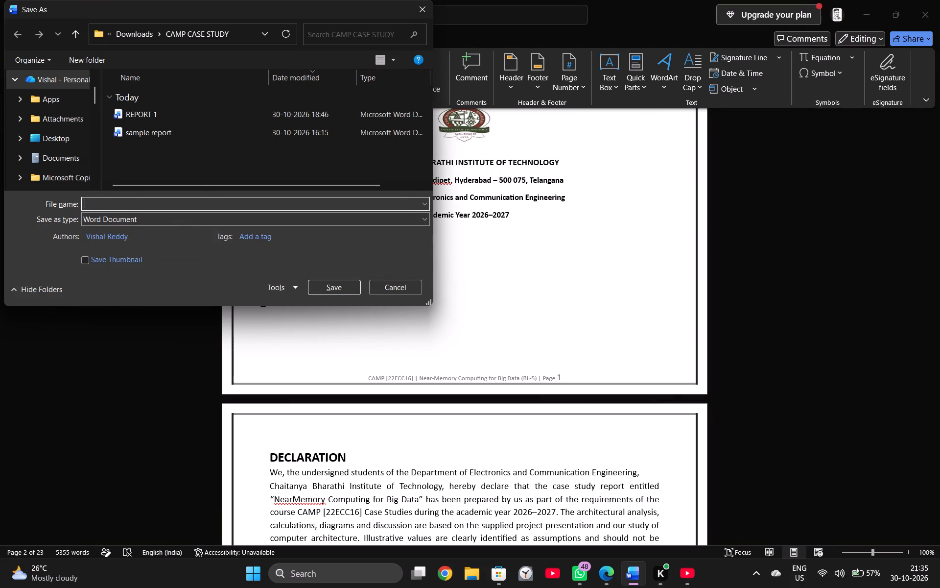
pyautogui.click(188, 207)
pyautogui.press('c')
pyautogui.write('ma')
pyautogui.press('BackSpace')
pyautogui.press('BackSpace')
pyautogui.write('amp')
pyautogui.press('space')
pyautogui.write('report')
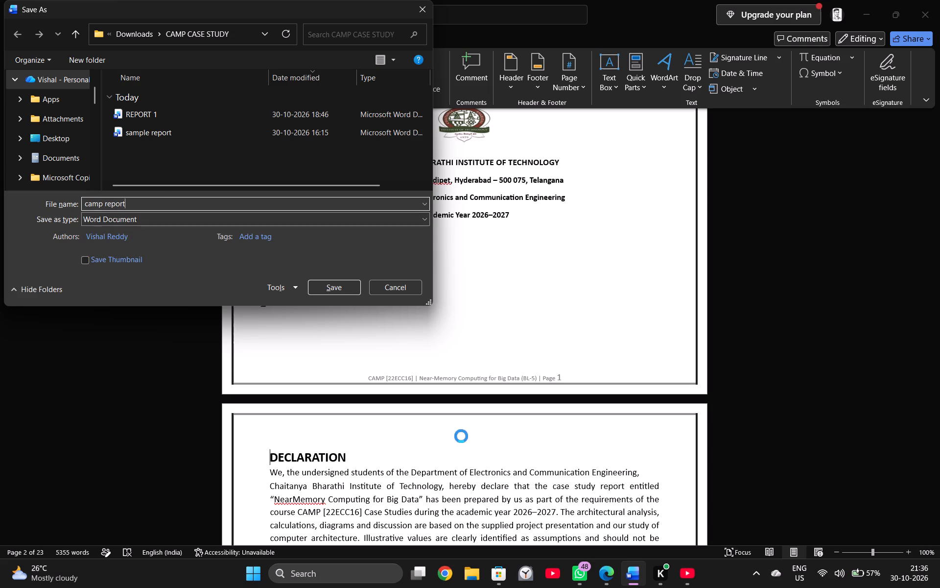
pyautogui.click(329, 290)
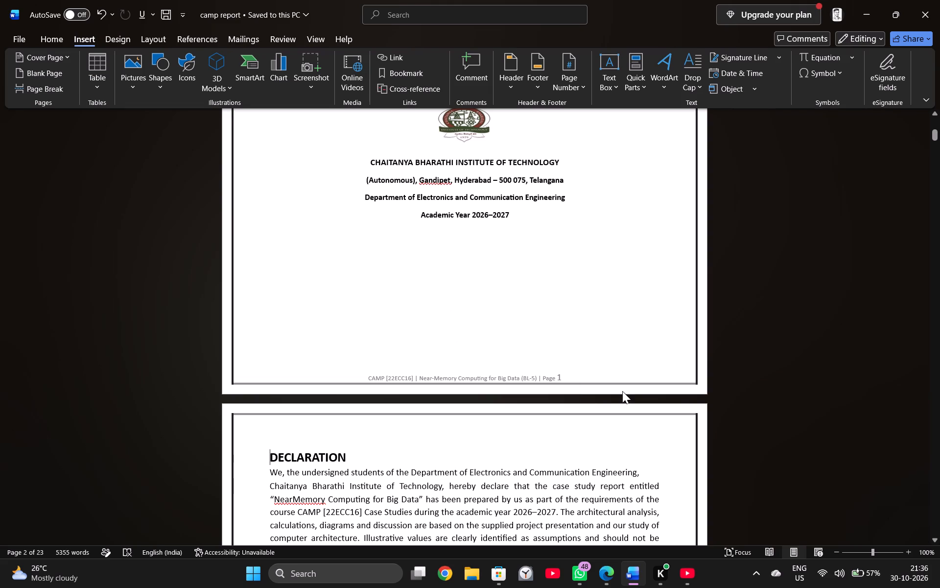
# Review the page layout of the saved report from the cover page through the end of chapter 6.
pyautogui.scroll(16, 622, 391)
pyautogui.scroll(-5, 623, 392)
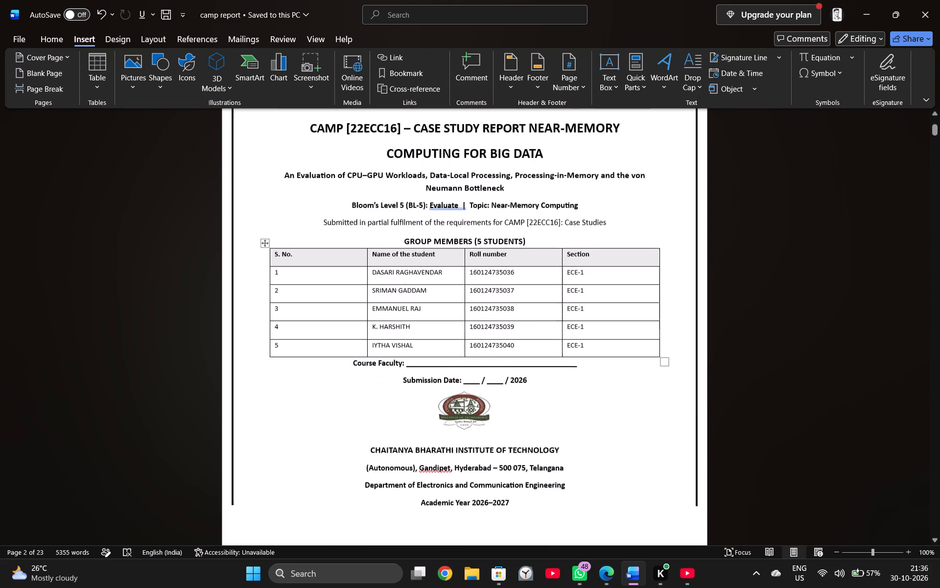
pyautogui.scroll(-20, 624, 394)
pyautogui.scroll(-20, 624, 394)
pyautogui.scroll(-16, 624, 394)
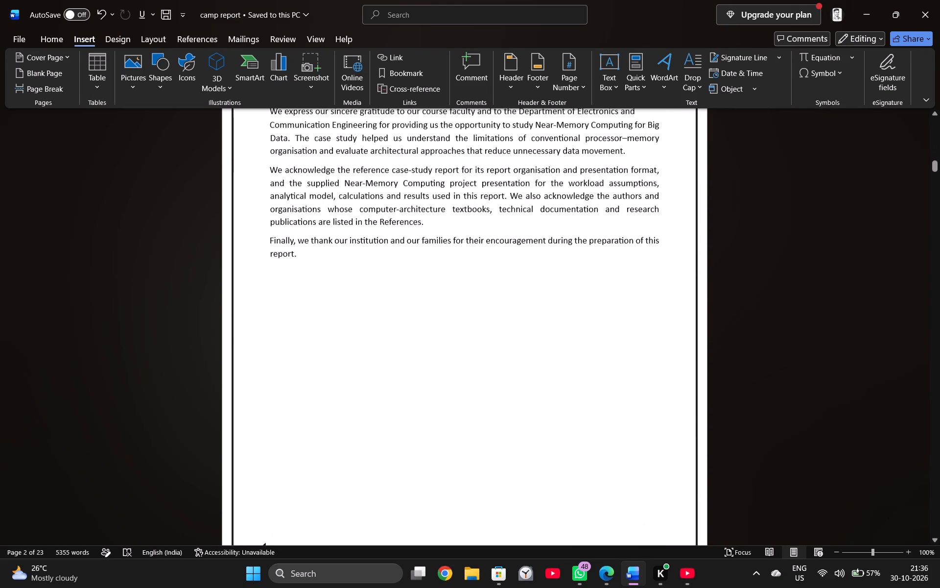
pyautogui.scroll(-20, 625, 397)
pyautogui.scroll(-20, 625, 397)
pyautogui.scroll(-16, 625, 397)
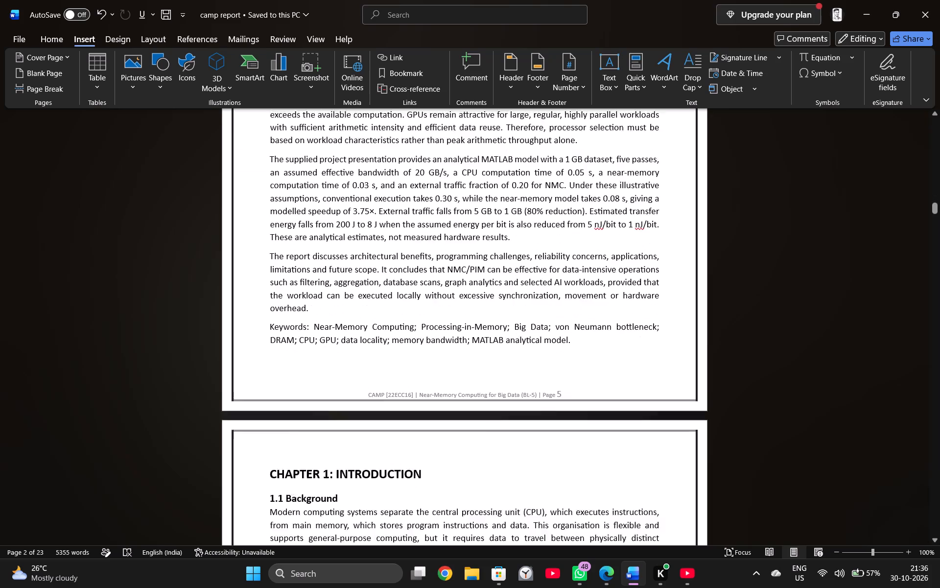
pyautogui.scroll(-20, 626, 404)
pyautogui.scroll(-20, 626, 404)
pyautogui.scroll(-16, 626, 404)
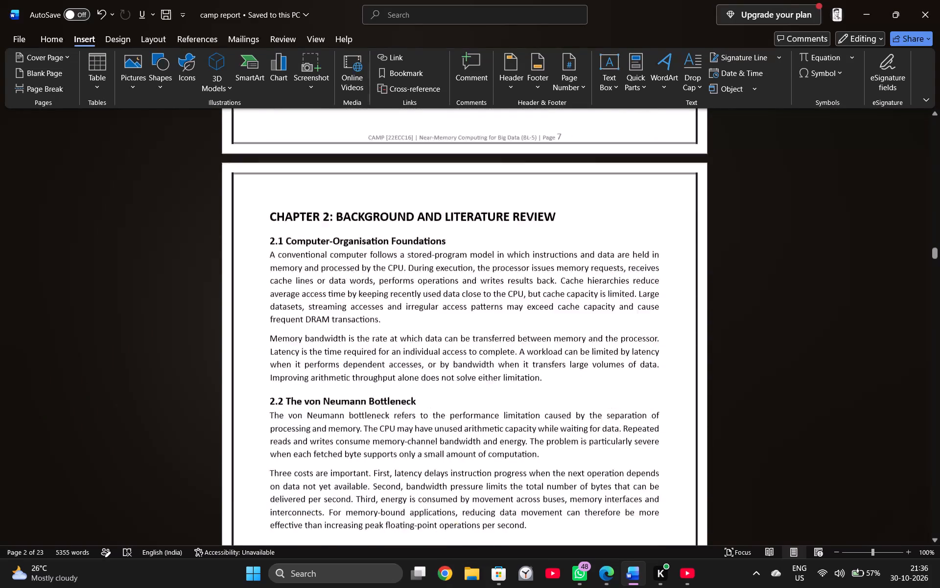
pyautogui.scroll(-20, 628, 410)
pyautogui.scroll(-20, 628, 410)
pyautogui.scroll(-13, 628, 410)
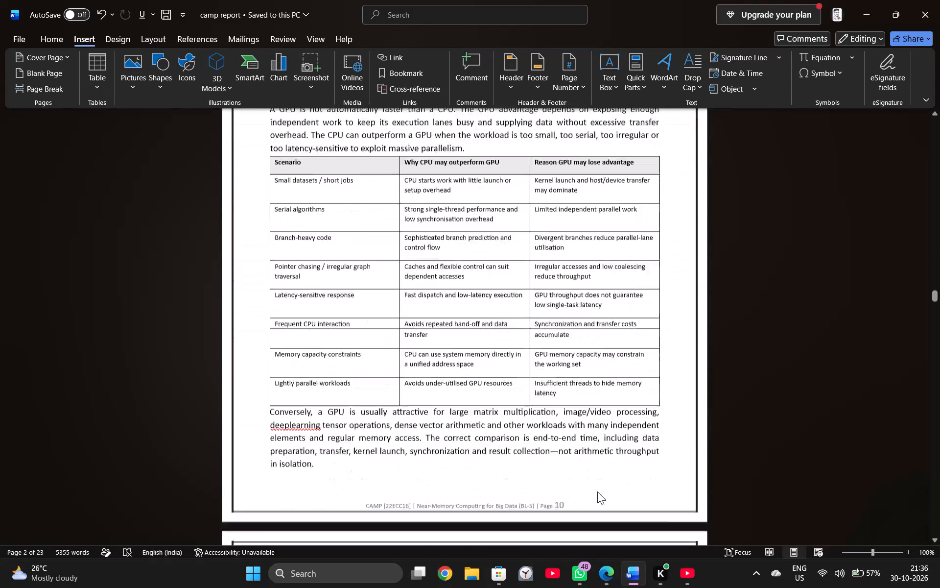
pyautogui.scroll(-5, 560, 587)
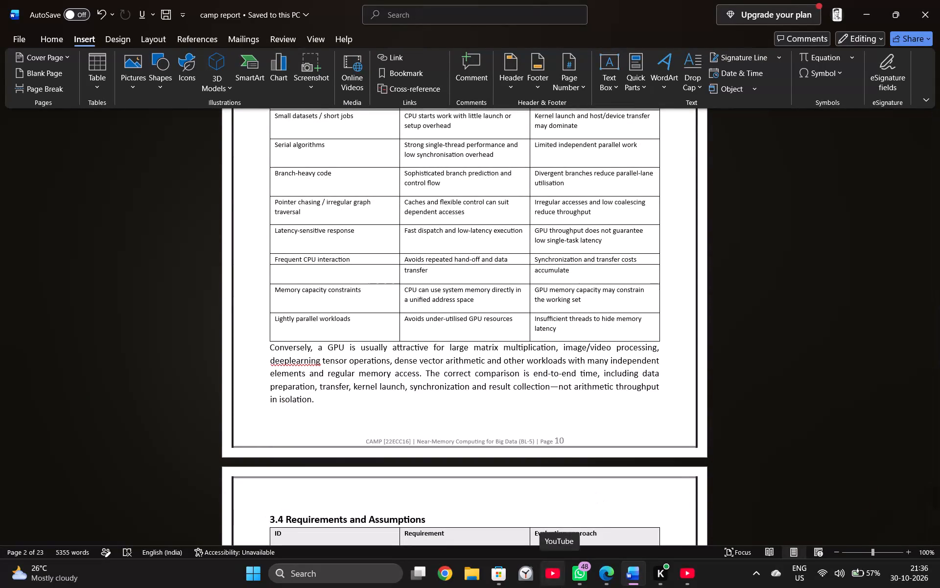
pyautogui.scroll(-8, 560, 587)
pyautogui.scroll(-20, 565, 457)
pyautogui.scroll(-14, 565, 457)
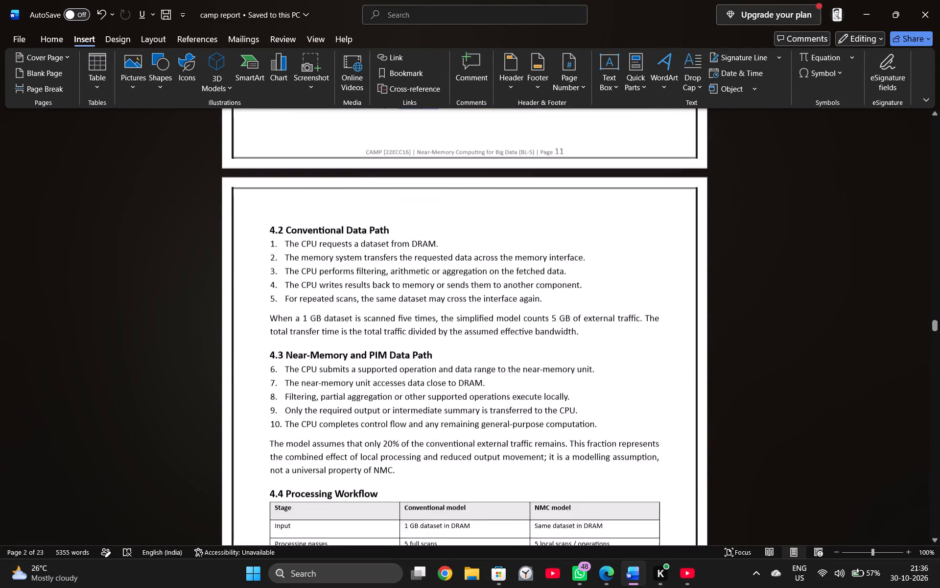
pyautogui.scroll(-20, 565, 458)
pyautogui.scroll(-20, 565, 458)
pyautogui.scroll(-16, 565, 458)
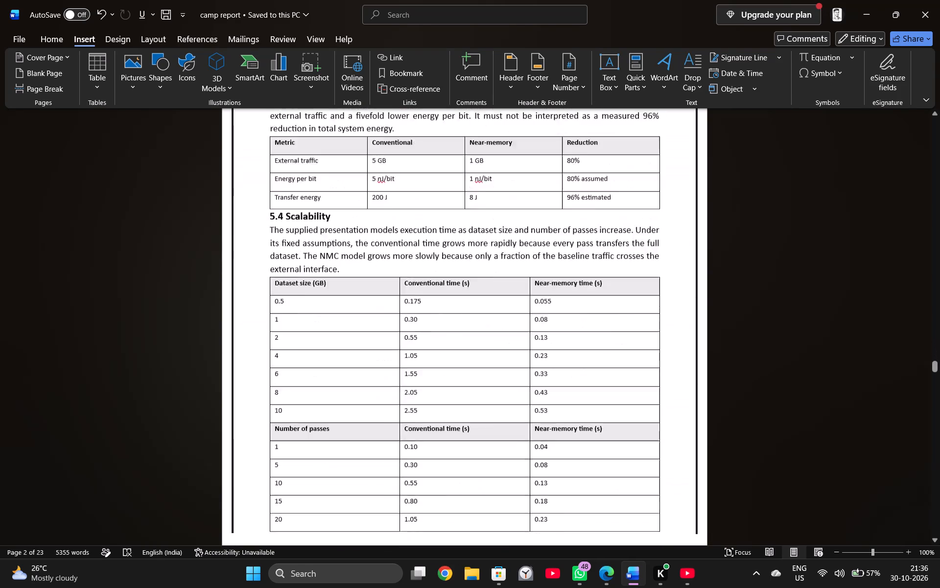
pyautogui.scroll(-20, 569, 474)
pyautogui.scroll(-20, 569, 474)
pyautogui.scroll(-16, 569, 474)
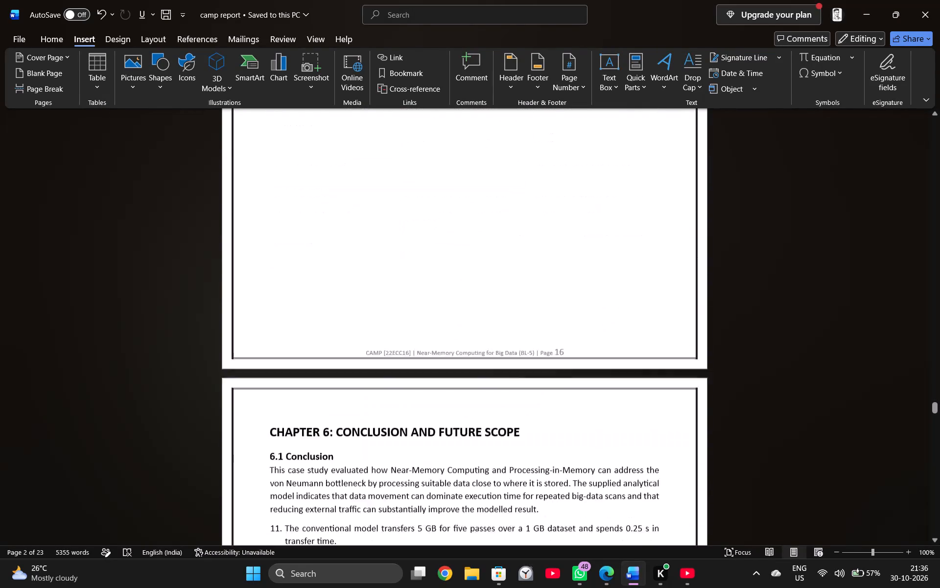
pyautogui.scroll(-20, 572, 480)
pyautogui.scroll(-1, 572, 480)
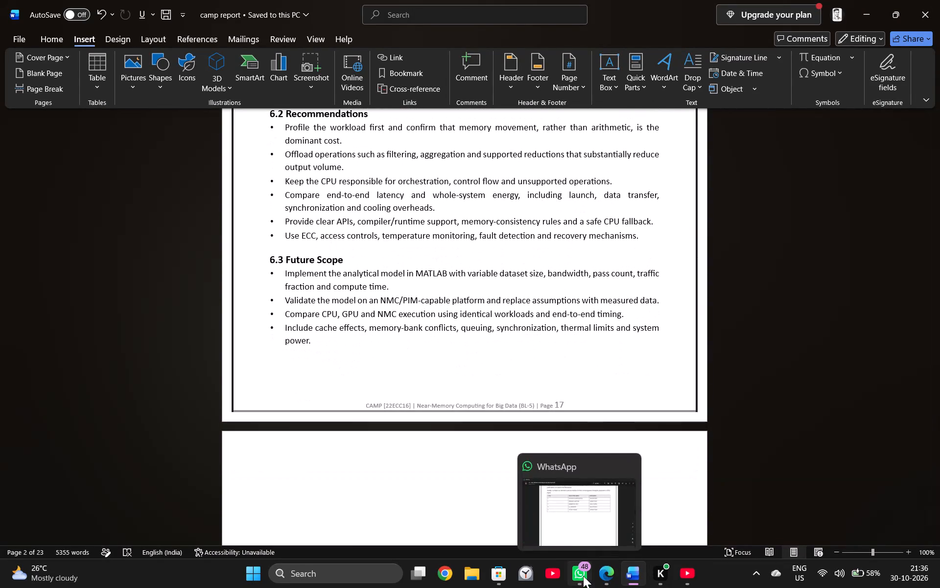
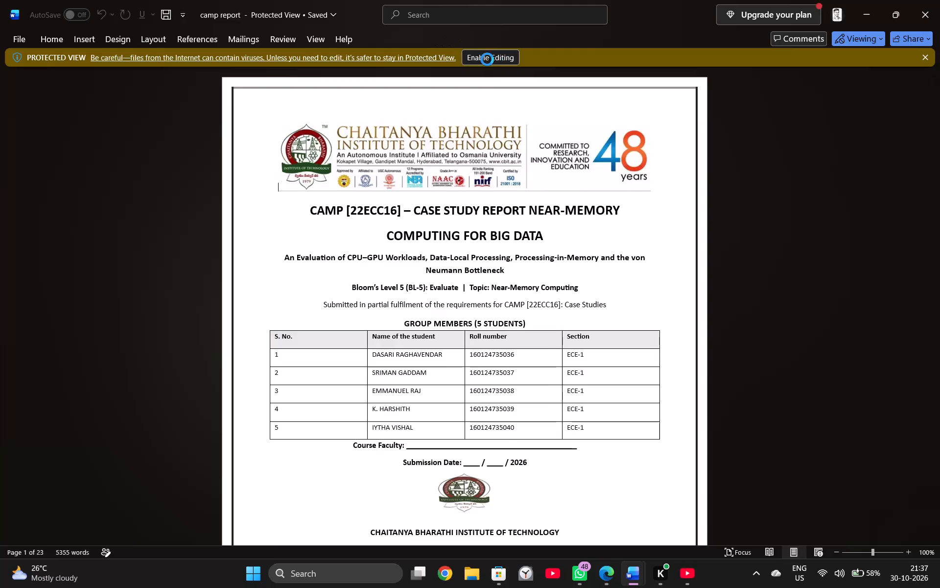
# Review the page layout of the editable report from the cover page through section 6.3 Future Scope and the page following it.
pyautogui.scroll(-4, 516, 146)
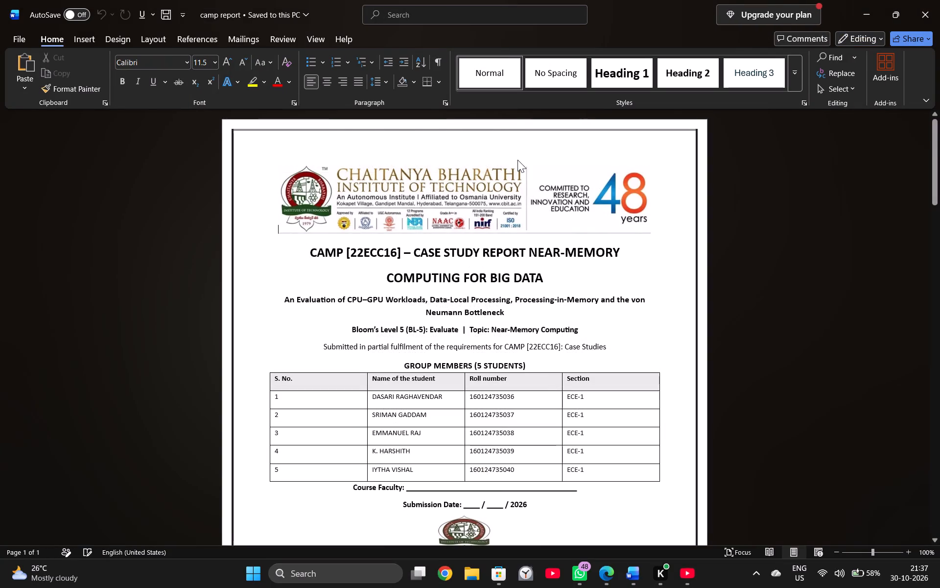
pyautogui.scroll(-1, 518, 160)
pyautogui.scroll(-20, 520, 263)
pyautogui.scroll(-20, 520, 263)
pyautogui.scroll(-3, 520, 263)
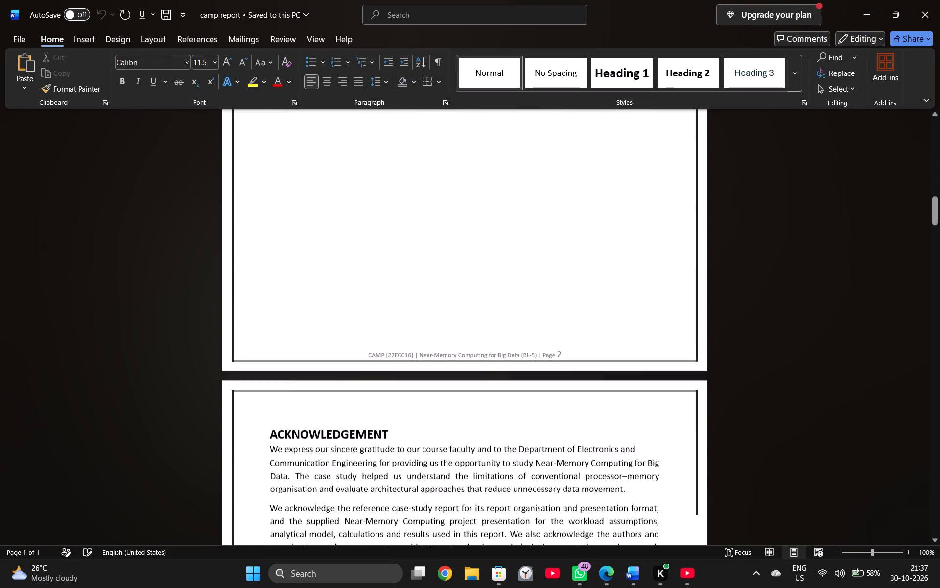
pyautogui.scroll(-20, 520, 278)
pyautogui.scroll(-20, 520, 278)
pyautogui.scroll(-14, 520, 278)
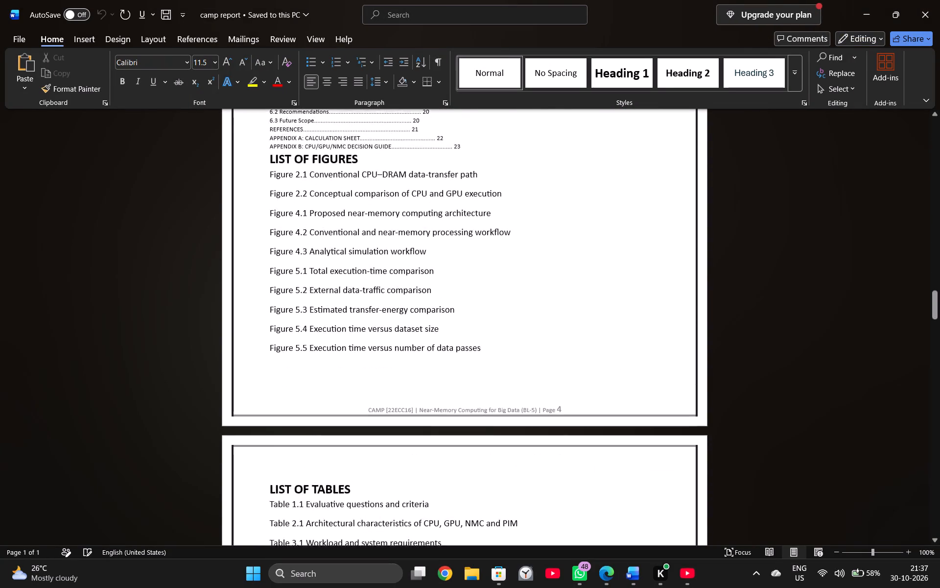
pyautogui.scroll(-20, 519, 279)
pyautogui.scroll(-20, 519, 279)
pyautogui.scroll(-14, 519, 279)
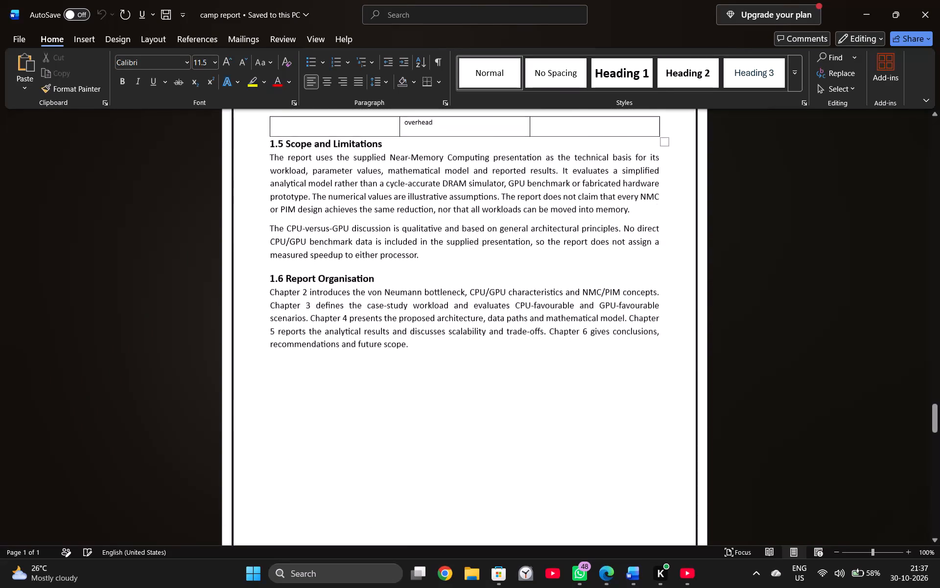
pyautogui.scroll(-20, 517, 286)
pyautogui.scroll(-20, 517, 286)
pyautogui.scroll(-14, 517, 286)
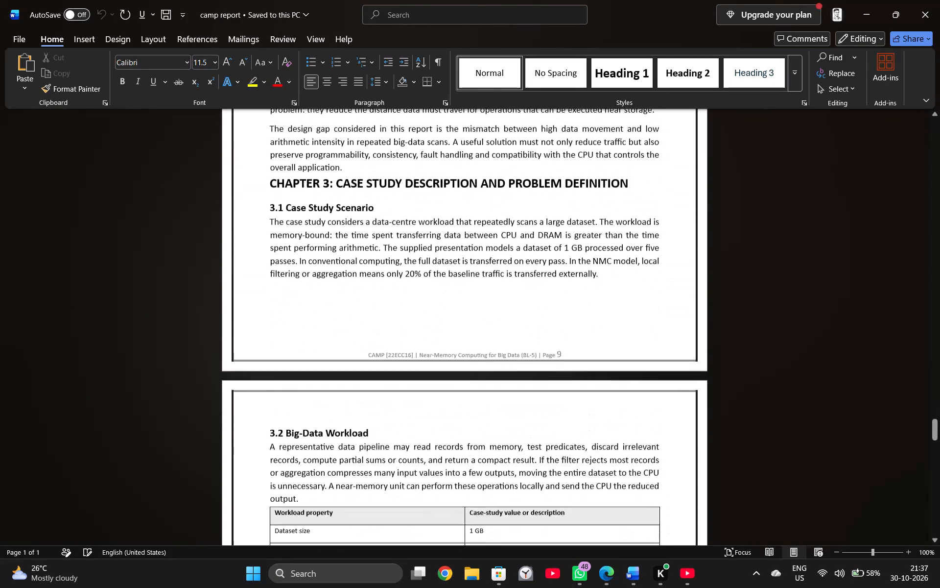
pyautogui.scroll(-10, 520, 292)
pyautogui.scroll(1, 520, 293)
pyautogui.scroll(-20, 520, 293)
pyautogui.scroll(-20, 520, 293)
pyautogui.scroll(-3, 520, 293)
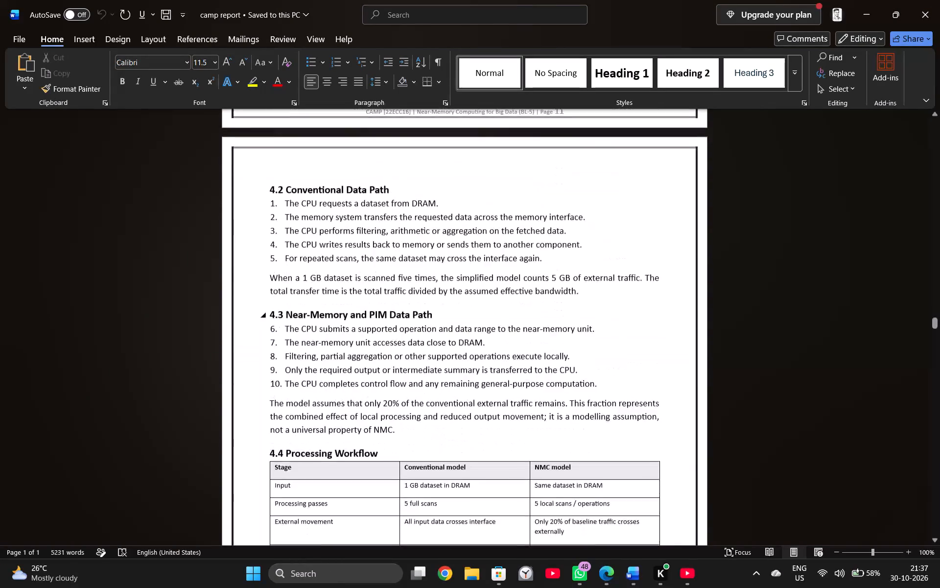
pyautogui.scroll(-20, 524, 306)
pyautogui.scroll(-20, 524, 306)
pyautogui.scroll(-11, 524, 306)
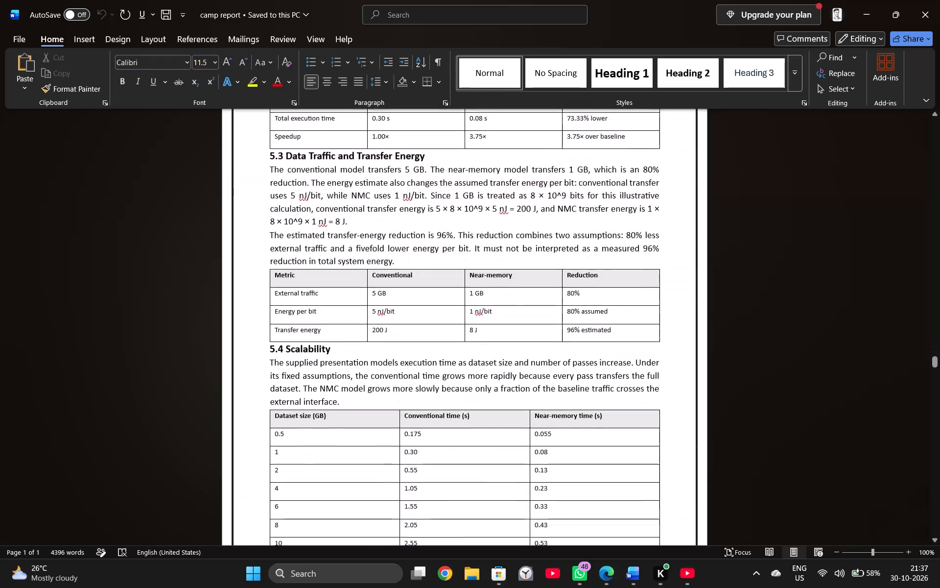
pyautogui.scroll(-20, 531, 326)
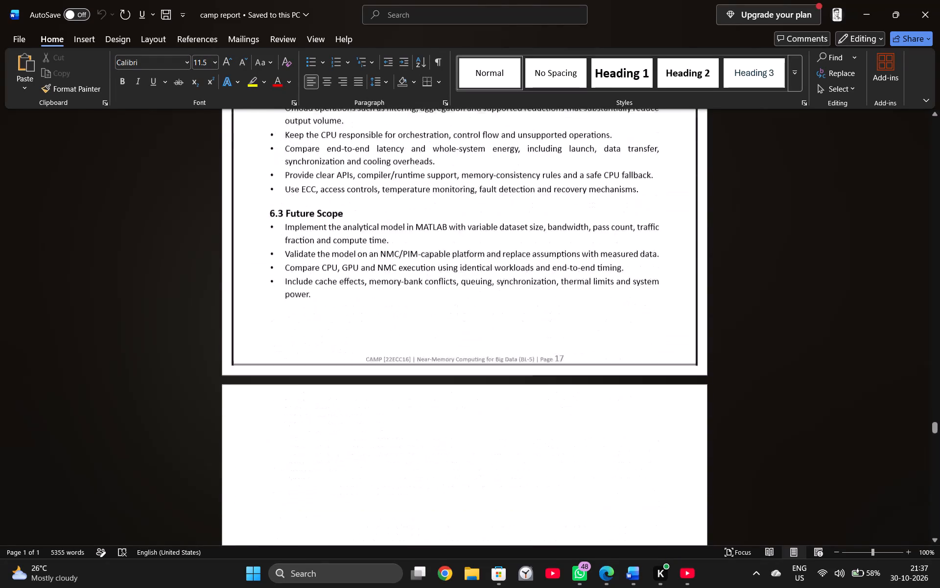
pyautogui.scroll(-7, 537, 329)
# Recheck the page layout and page breaks between section 5.5's advantages table and the end of chapter 6.
pyautogui.scroll(6, 537, 329)
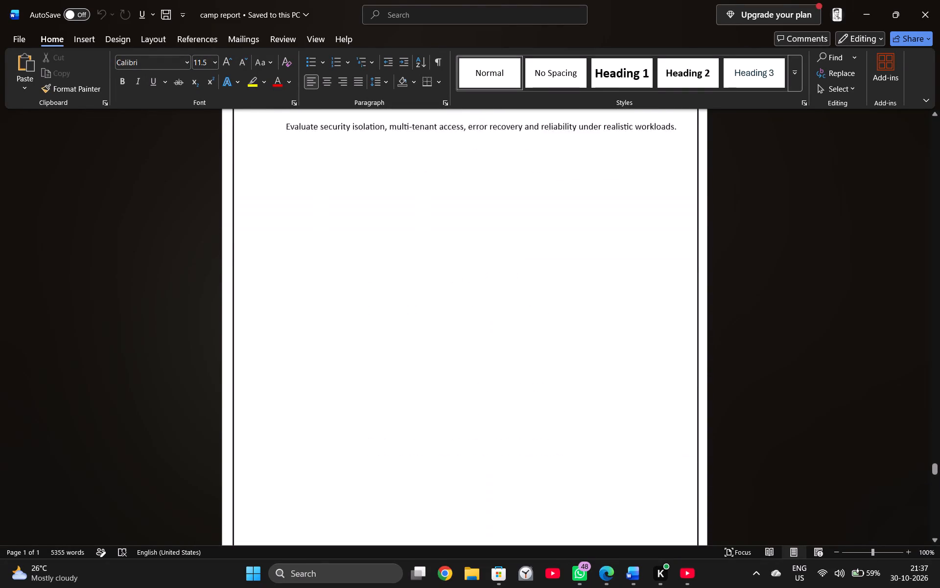
pyautogui.scroll(11, 537, 329)
pyautogui.scroll(-1, 537, 329)
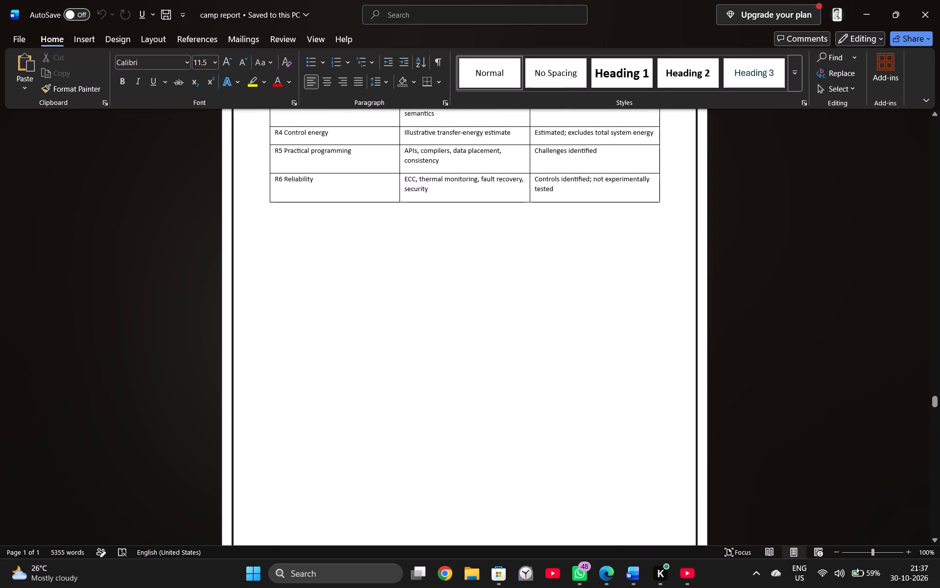
pyautogui.scroll(-5, 537, 329)
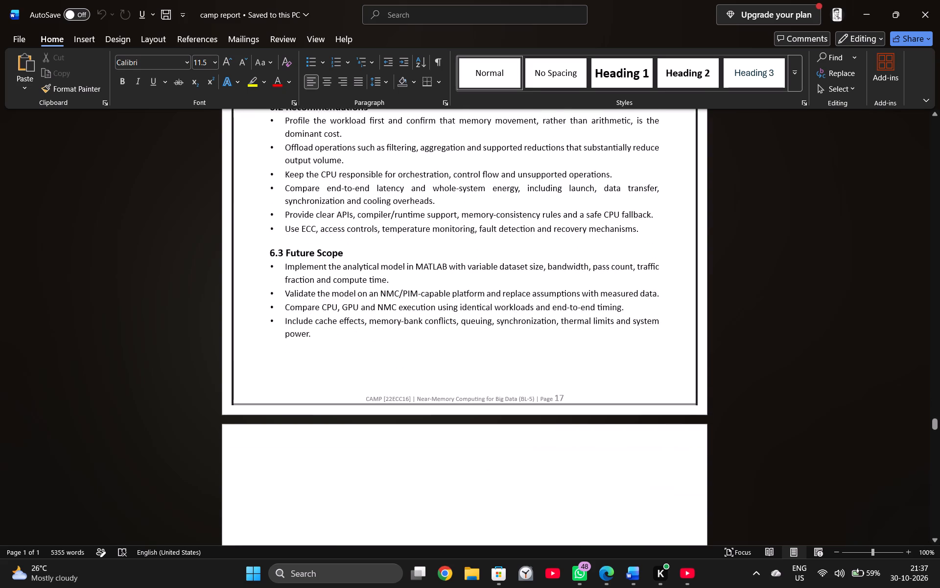
pyautogui.scroll(-3, 527, 319)
pyautogui.scroll(20, 514, 291)
pyautogui.scroll(11, 514, 291)
pyautogui.scroll(2, 474, 373)
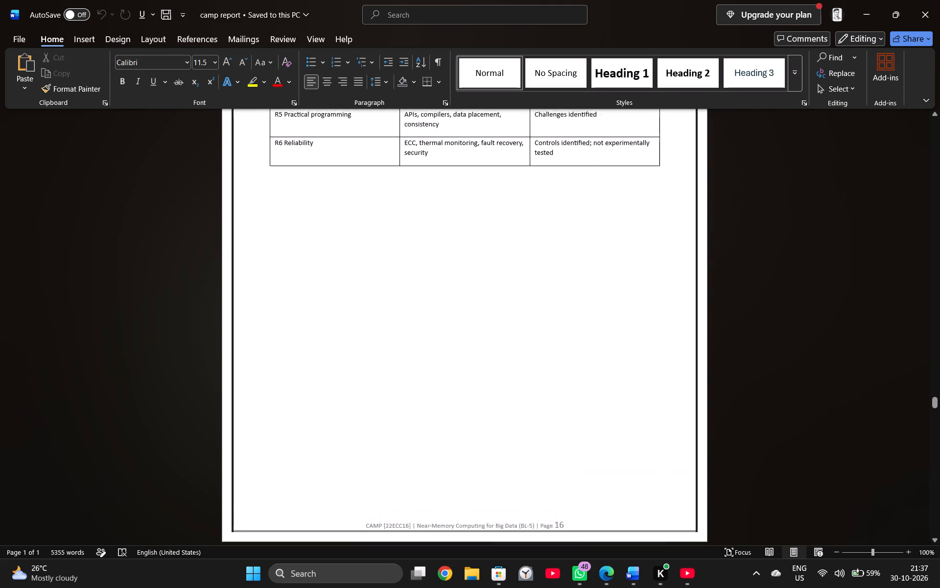
pyautogui.scroll(3, 474, 373)
pyautogui.scroll(19, 475, 373)
pyautogui.scroll(10, 476, 373)
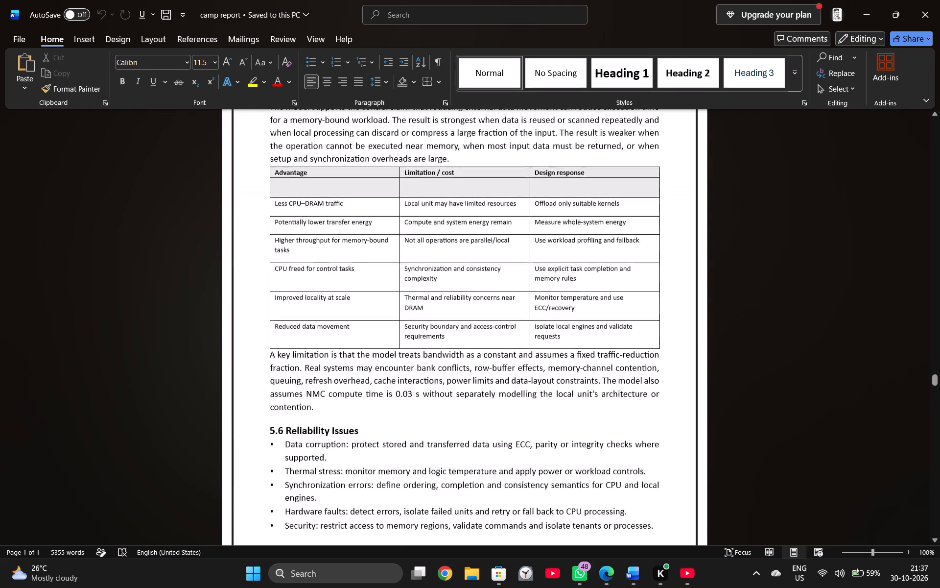
pyautogui.scroll(3, 477, 372)
# Examine the pages from the start of chapter 6 to the REFERENCES section for blank pages, stray text and misplaced borders.
pyautogui.scroll(-20, 477, 372)
pyautogui.scroll(-20, 477, 372)
pyautogui.scroll(-6, 477, 372)
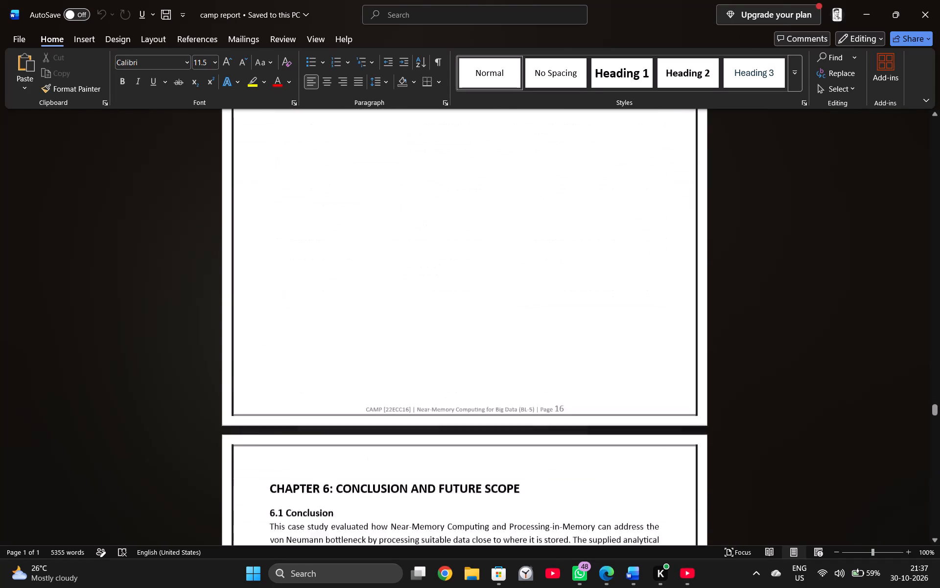
pyautogui.scroll(-20, 488, 372)
pyautogui.scroll(-12, 488, 372)
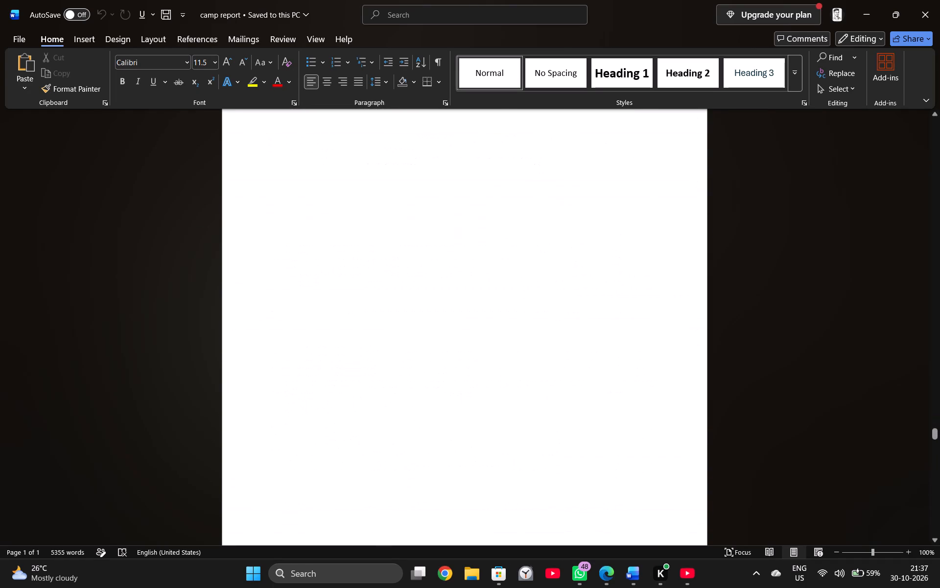
pyautogui.scroll(-16, 497, 374)
pyautogui.scroll(-7, 498, 374)
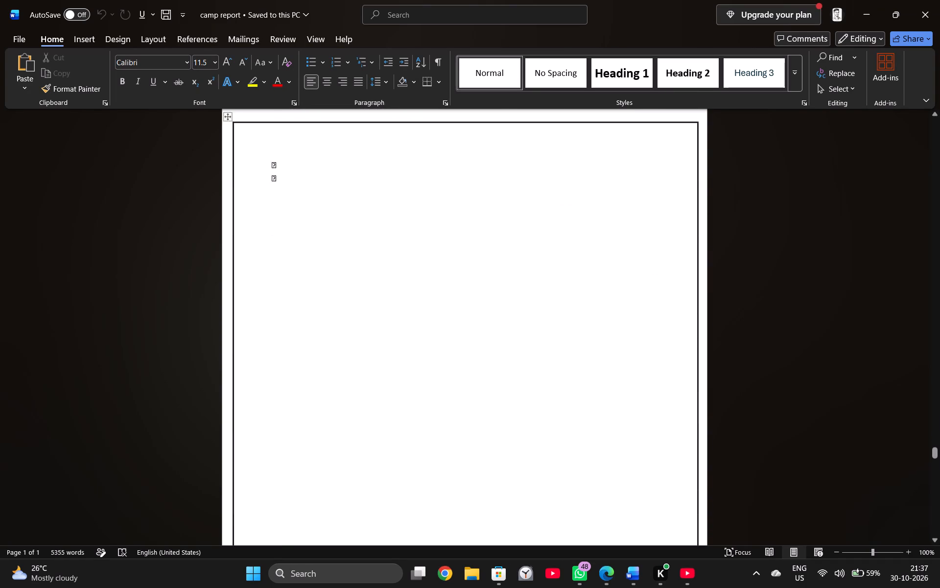
pyautogui.scroll(-19, 499, 374)
pyautogui.scroll(-20, 499, 374)
pyautogui.scroll(-7, 499, 374)
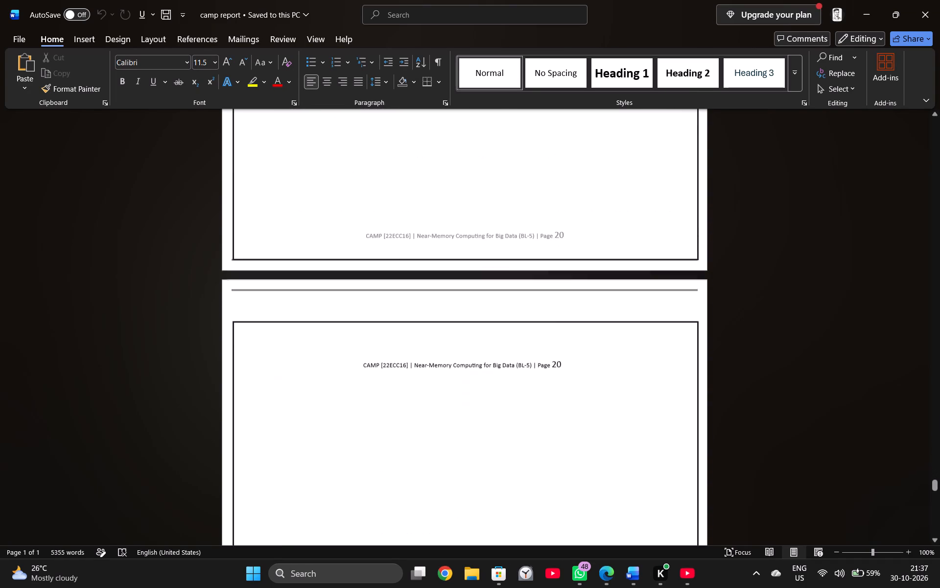
pyautogui.scroll(-20, 501, 374)
pyautogui.scroll(-2, 501, 374)
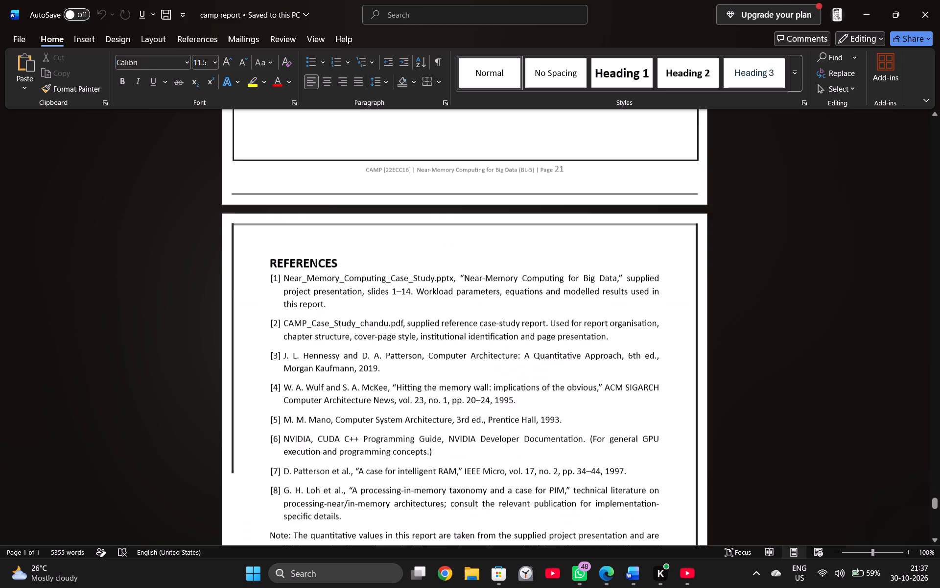
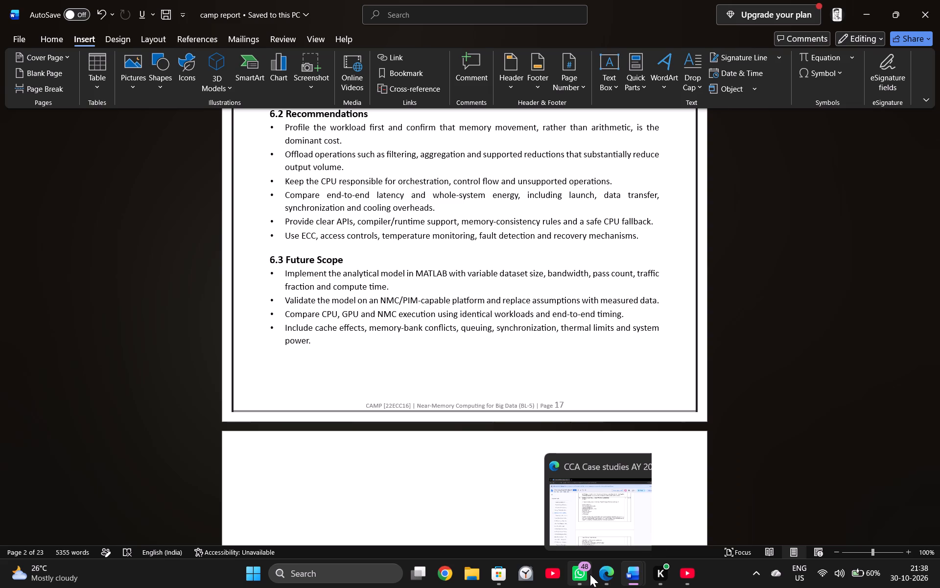
# Review the cover page and the DECLARATION page of the report, including the student tables and unfilled faculty and date lines.
pyautogui.click(542, 369)
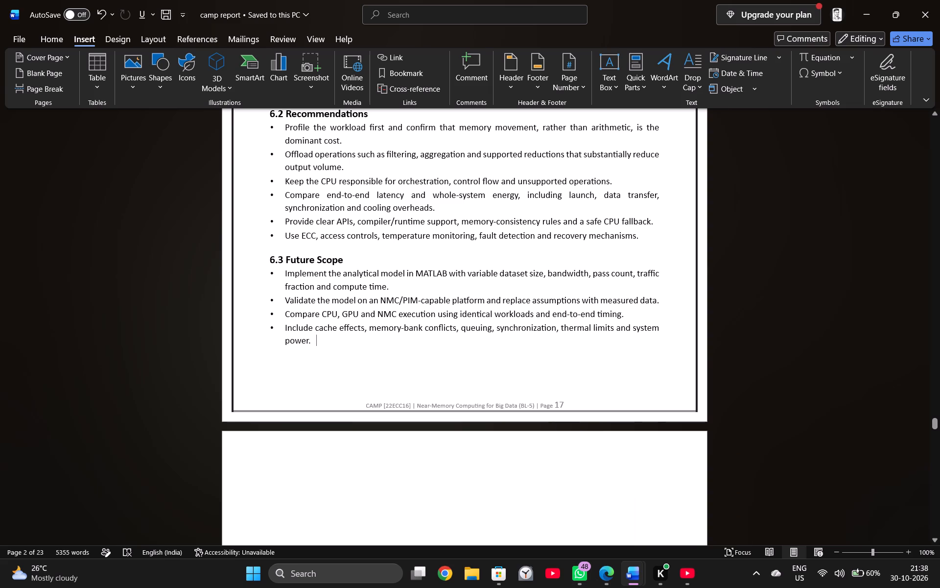
pyautogui.scroll(17, 542, 369)
pyautogui.scroll(9, 542, 369)
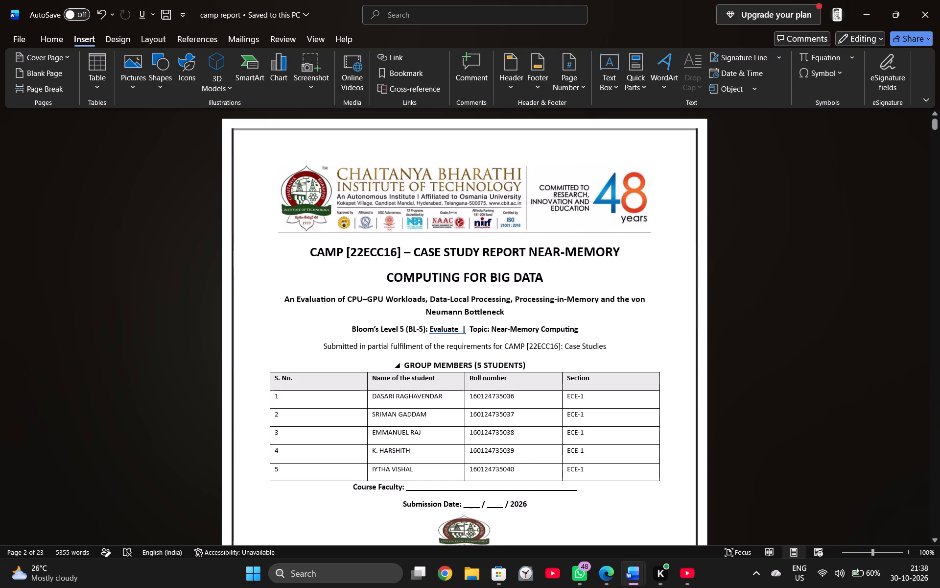
pyautogui.scroll(10, 542, 369)
pyautogui.scroll(-1, 542, 369)
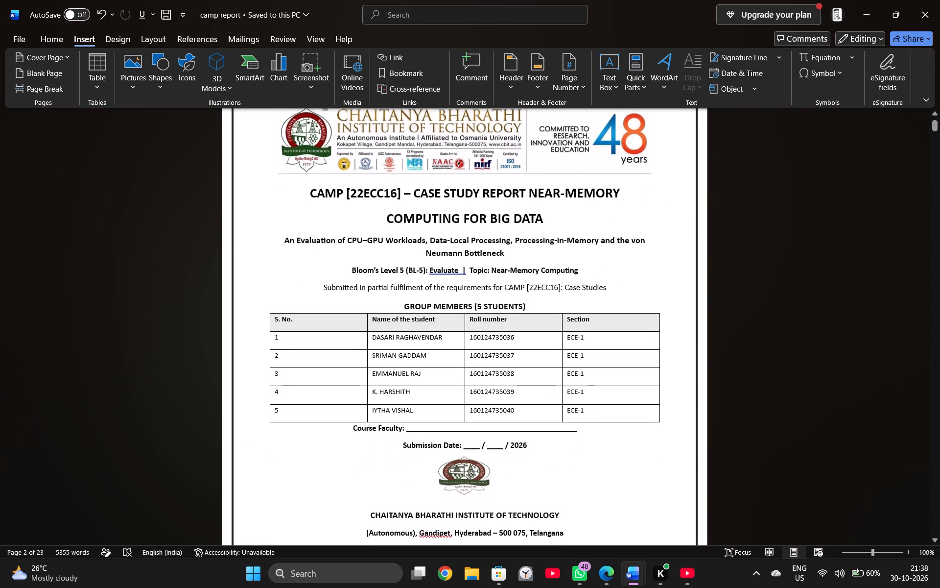
pyautogui.scroll(-1, 542, 369)
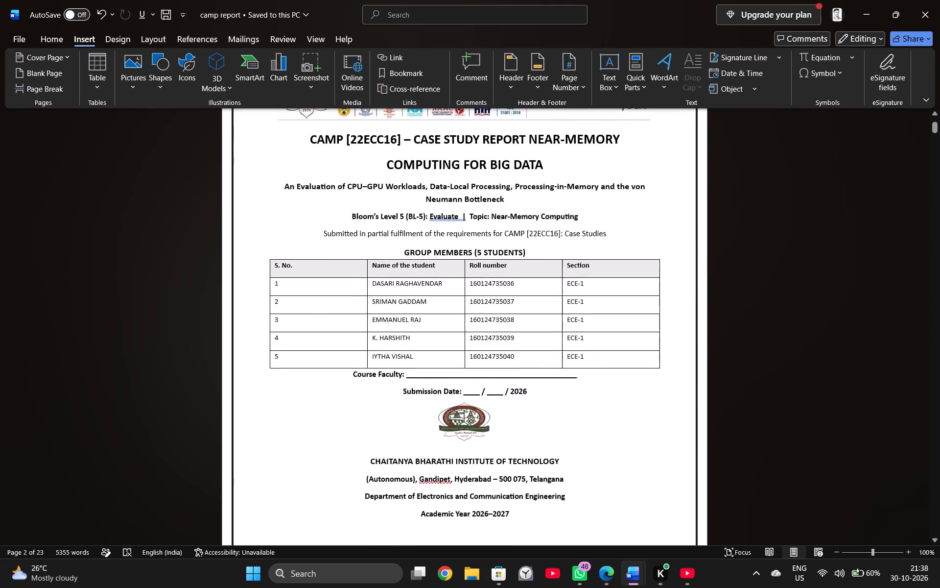
pyautogui.scroll(-2, 542, 369)
pyautogui.scroll(1, 542, 369)
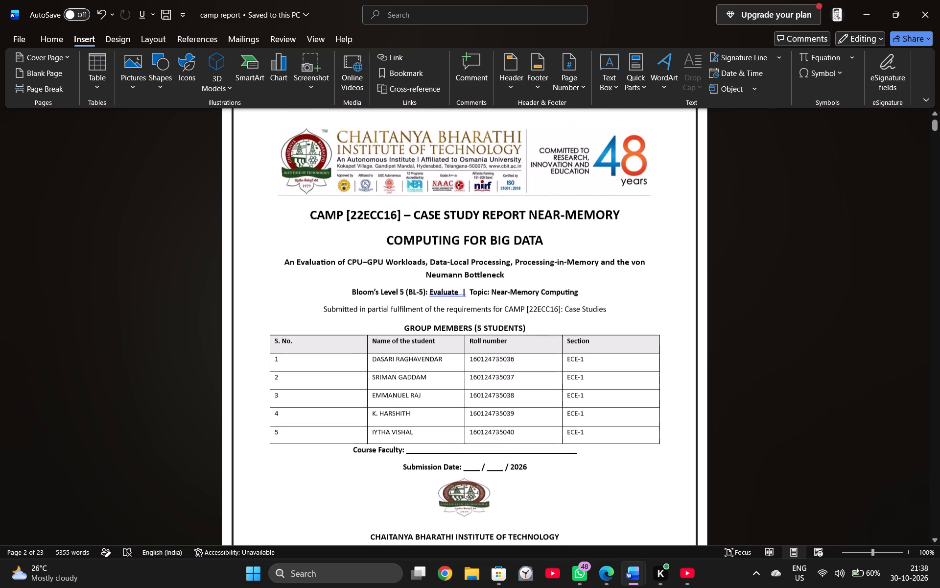
pyautogui.scroll(-1, 542, 369)
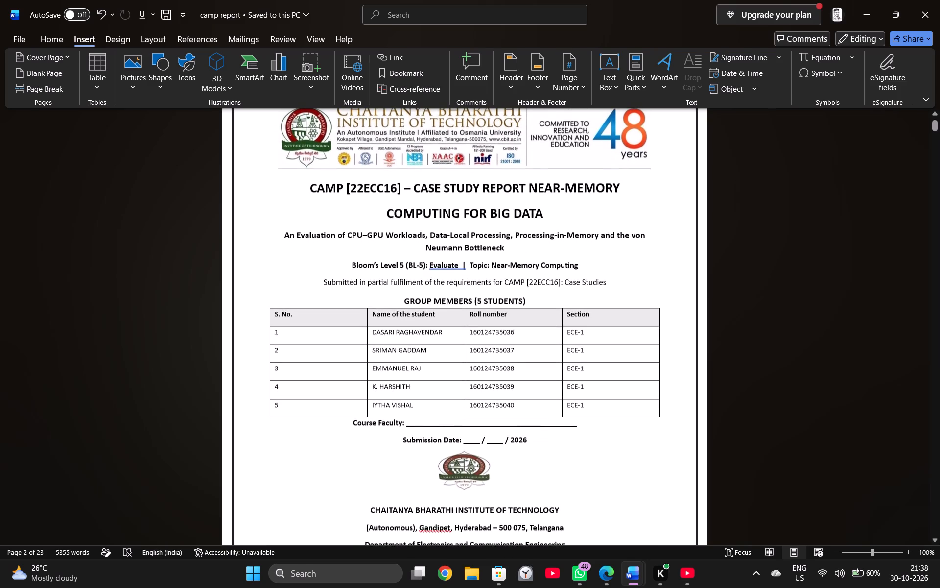
pyautogui.scroll(-1, 542, 369)
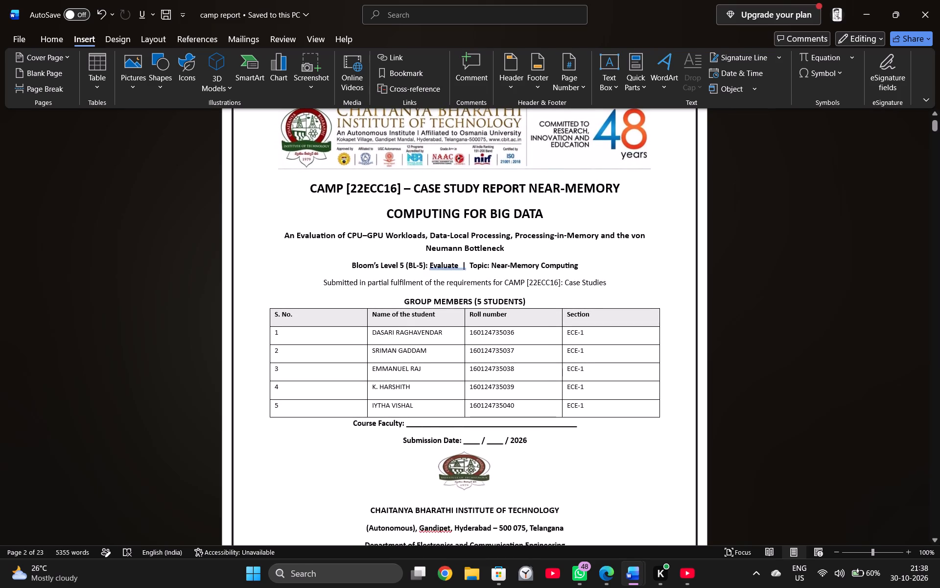
pyautogui.scroll(-1, 542, 369)
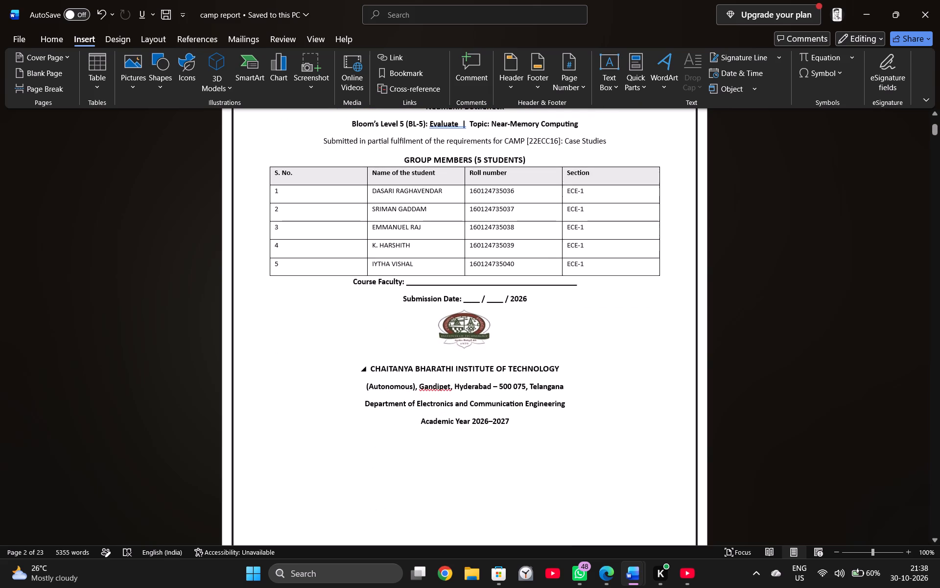
pyautogui.scroll(-4, 542, 369)
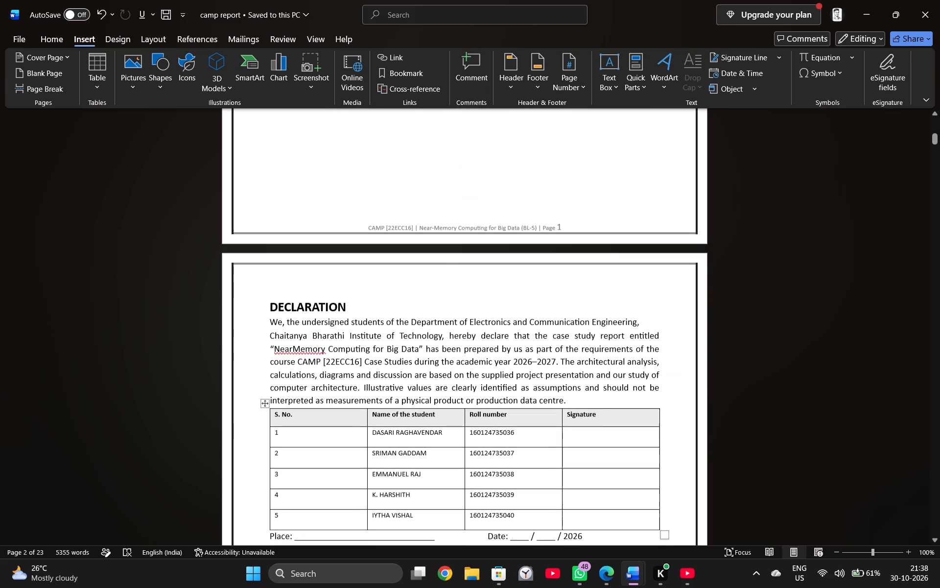
pyautogui.scroll(-2, 542, 369)
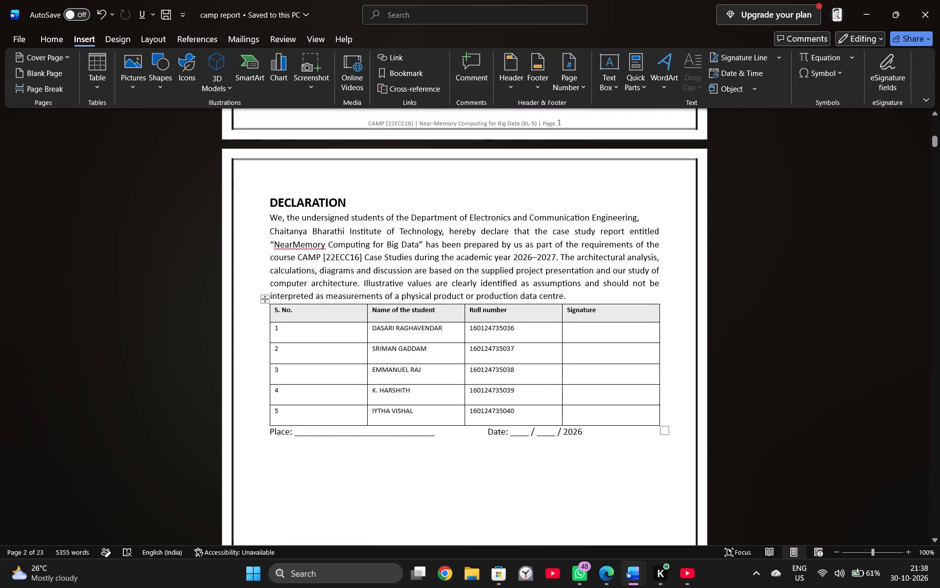
pyautogui.scroll(-1, 542, 369)
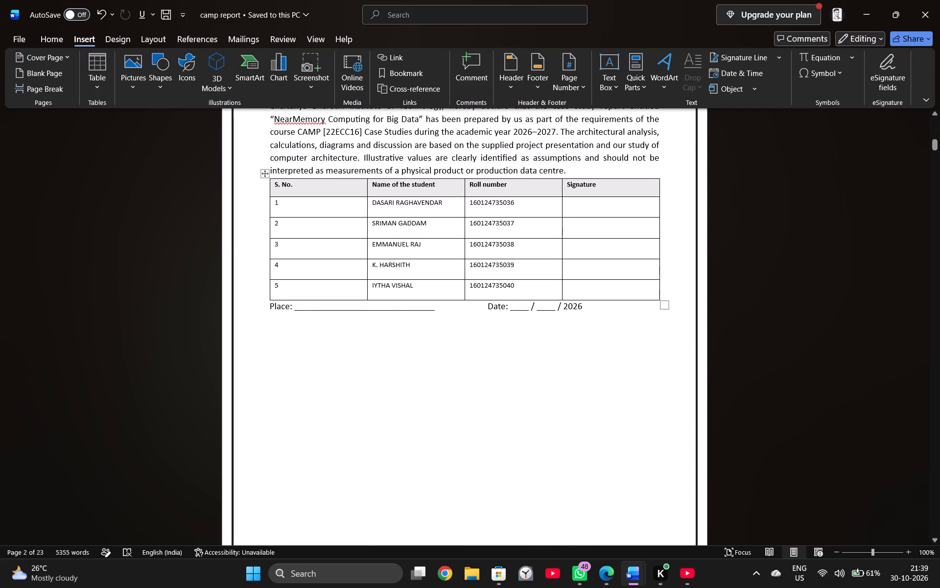
pyautogui.scroll(4, 542, 369)
pyautogui.scroll(-1, 542, 369)
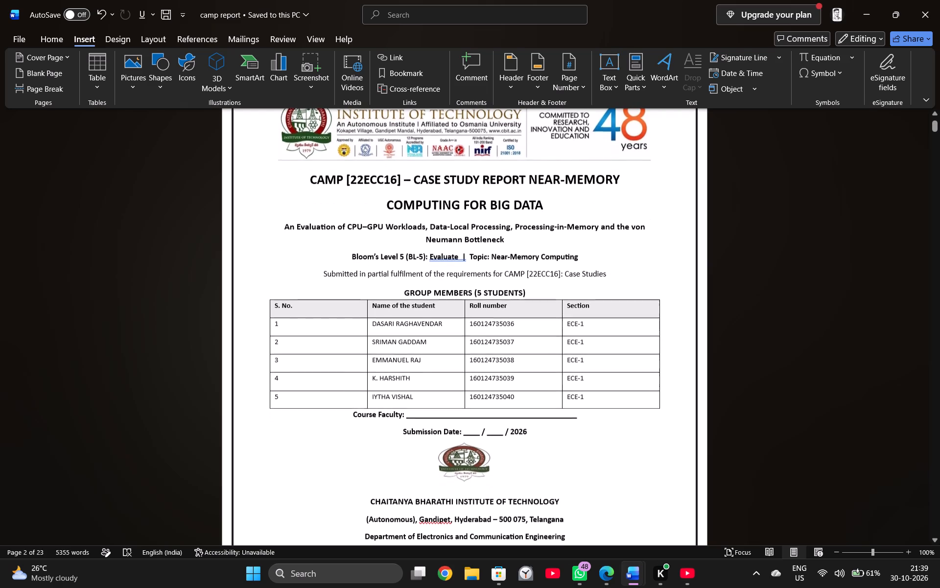
pyautogui.scroll(-1, 542, 369)
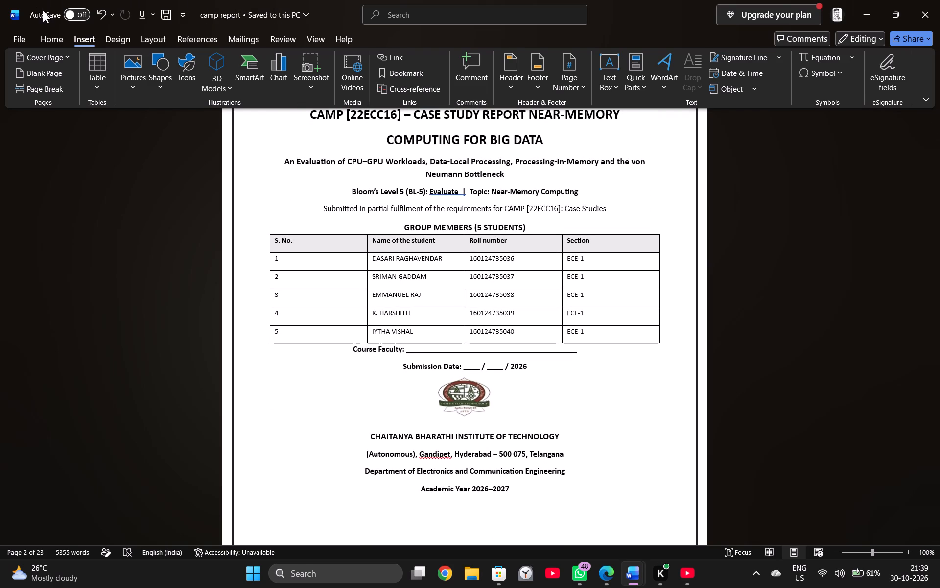
# Locate the "sriman report" PDF in the CAMP CASE STUDY folder under Downloads.
pyautogui.click(15, 36)
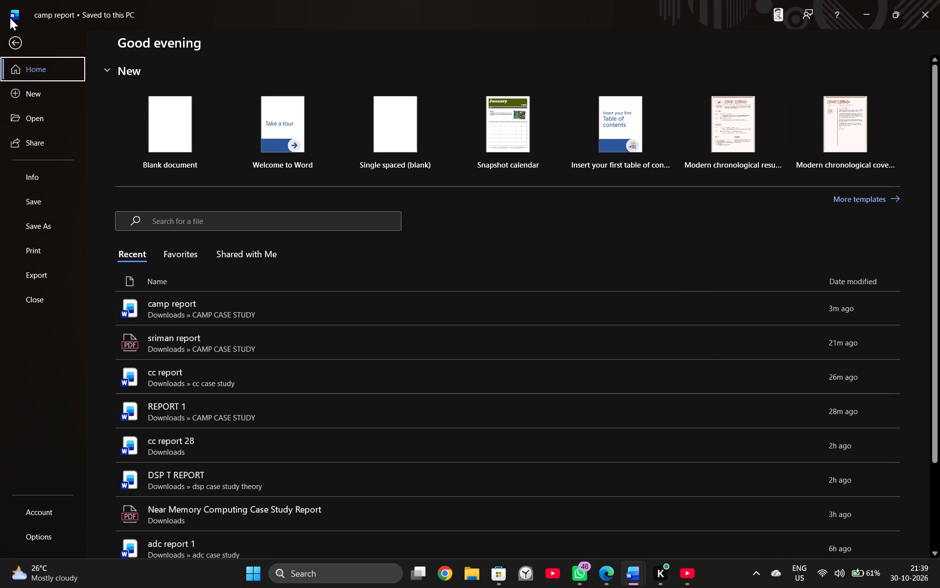
pyautogui.click(10, 39)
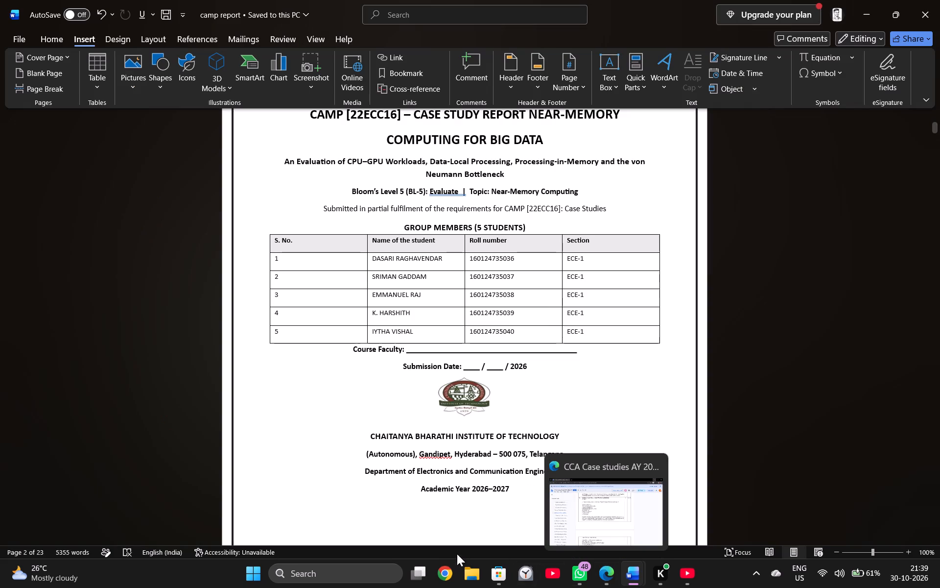
pyautogui.click(467, 564)
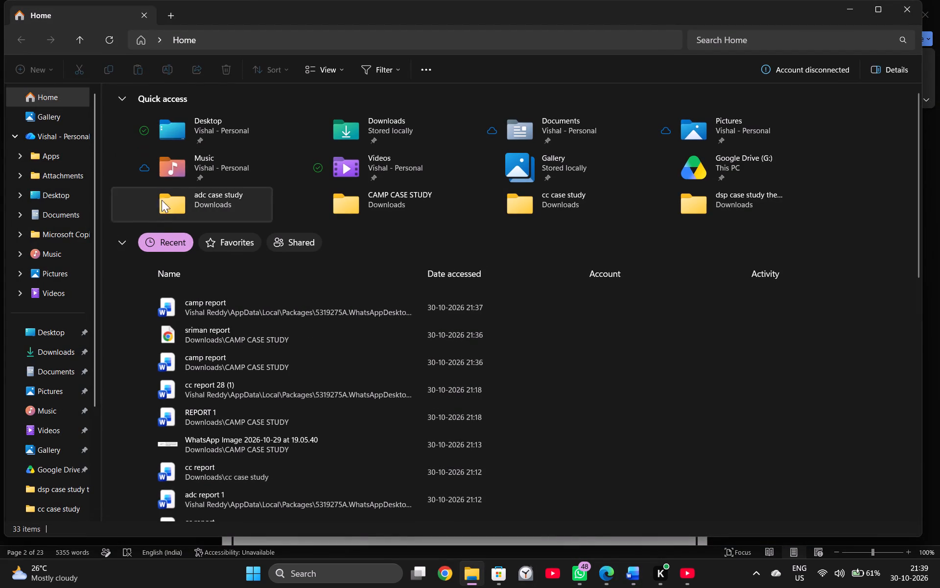
pyautogui.click(186, 343)
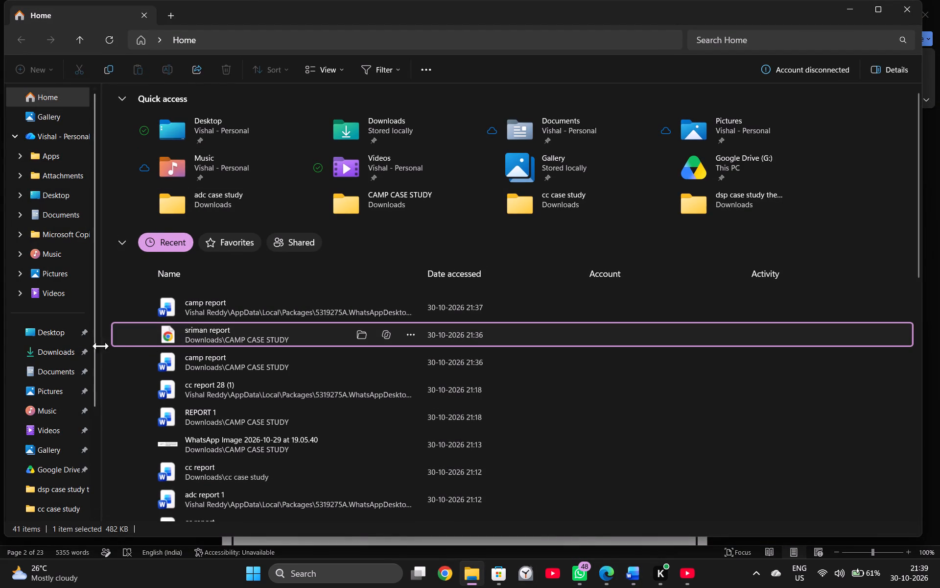
pyautogui.doubleClick(68, 347)
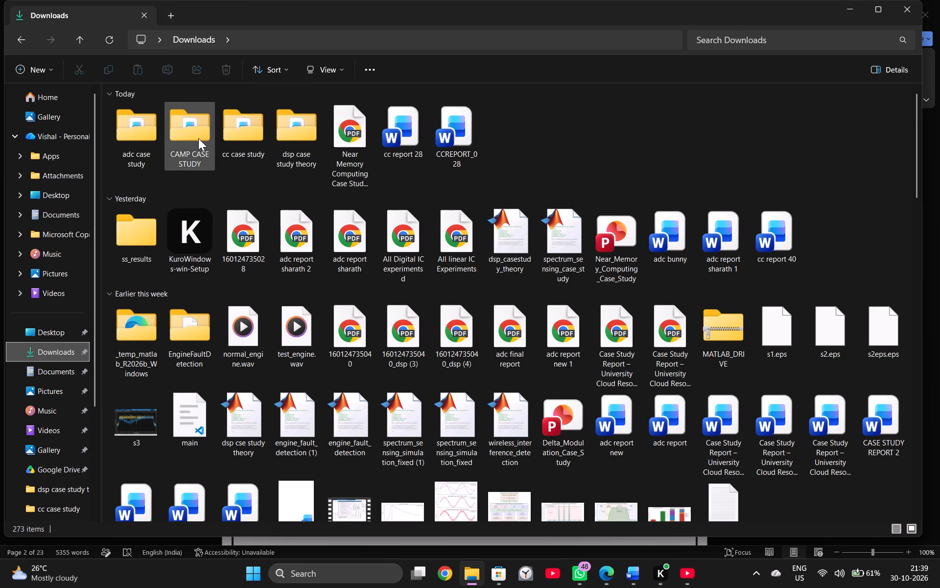
pyautogui.doubleClick(195, 140)
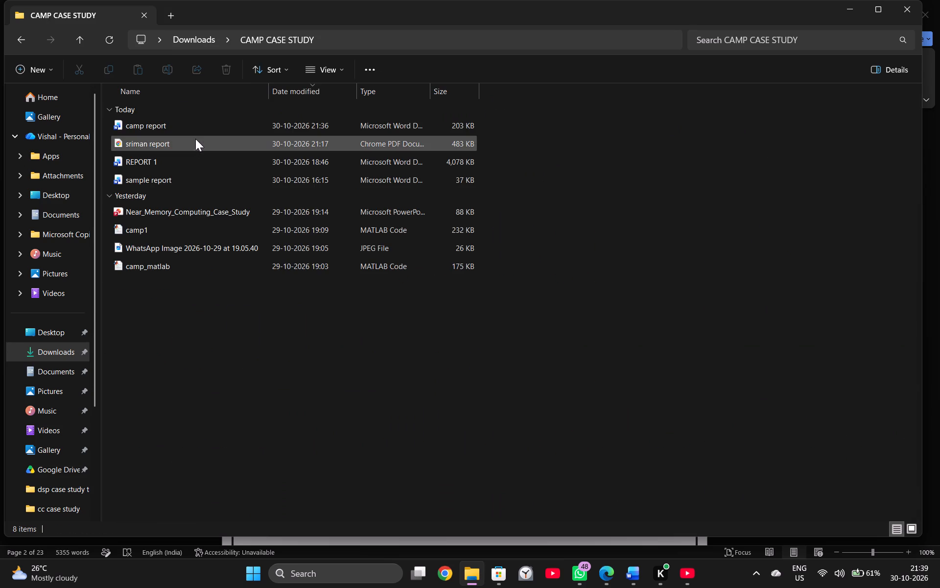
pyautogui.click(191, 146)
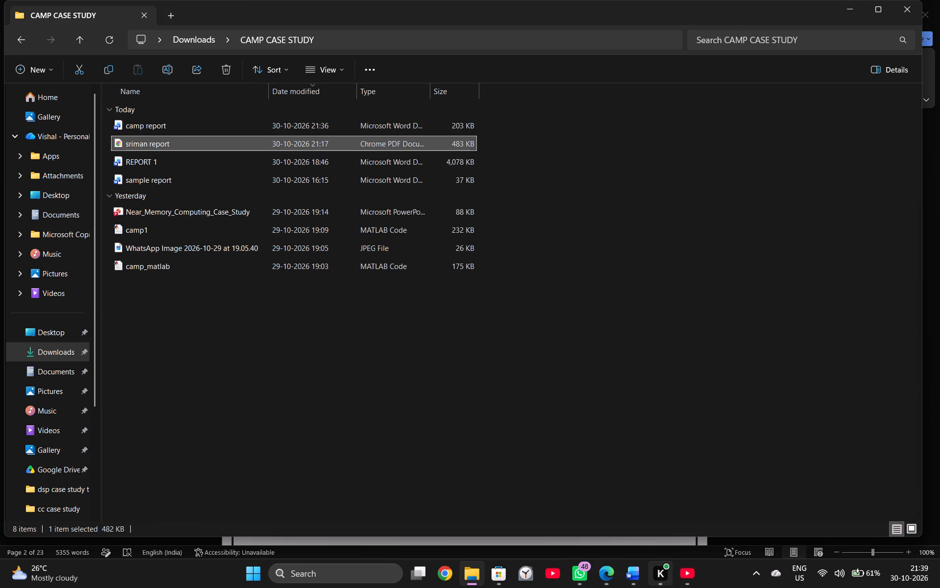
pyautogui.click(564, 482)
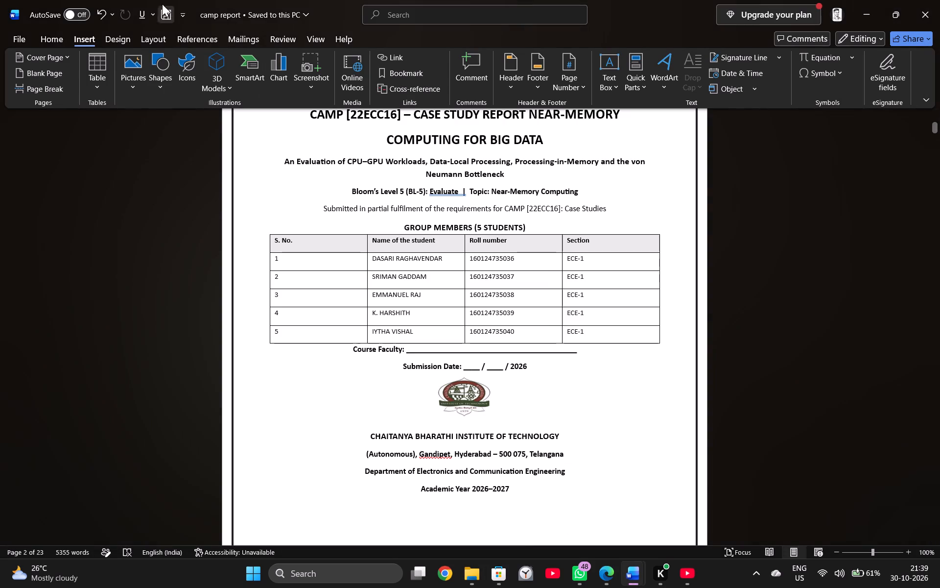
# Open the "sriman report" PDF from the CAMP CASE STUDY folder, converting it to an editable Word document.
pyautogui.click(13, 38)
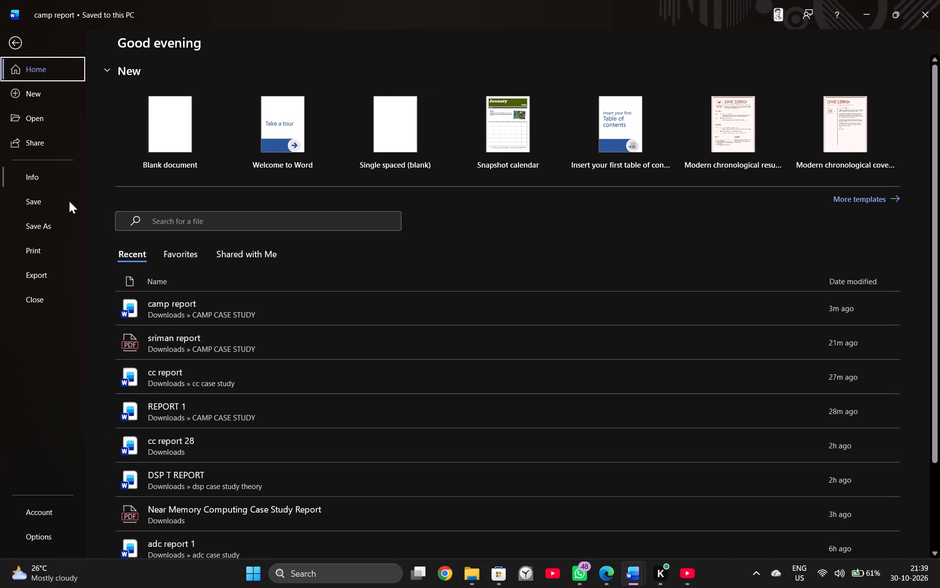
pyautogui.click(36, 98)
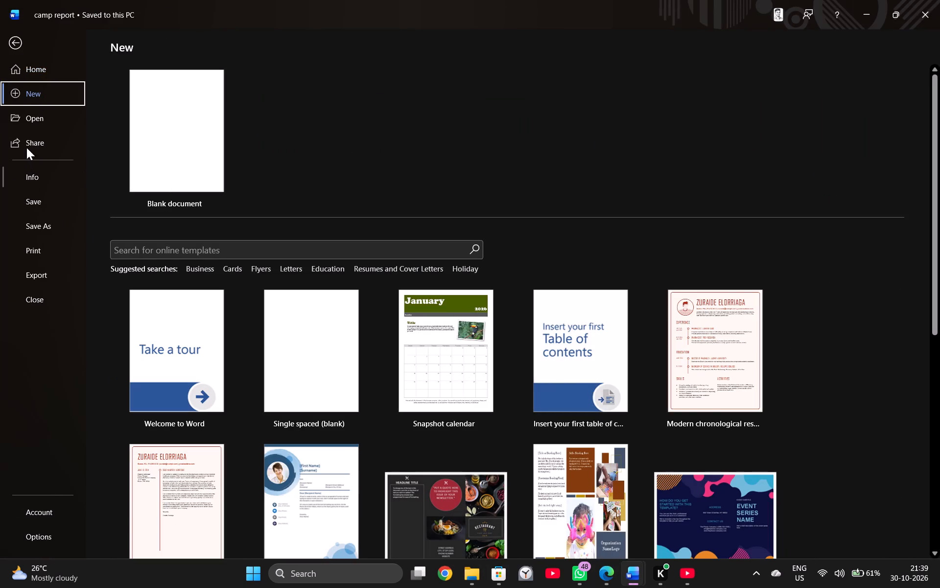
pyautogui.click(31, 69)
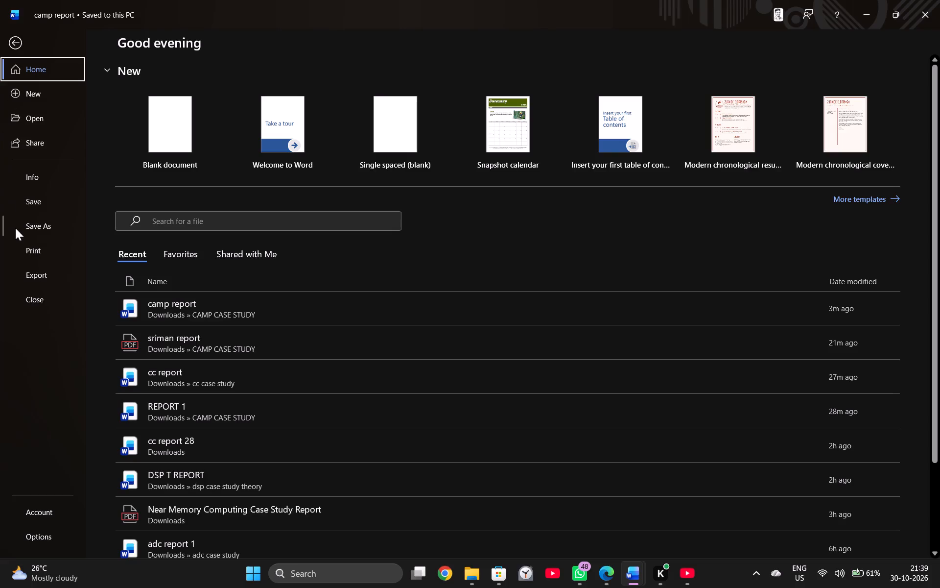
pyautogui.click(24, 122)
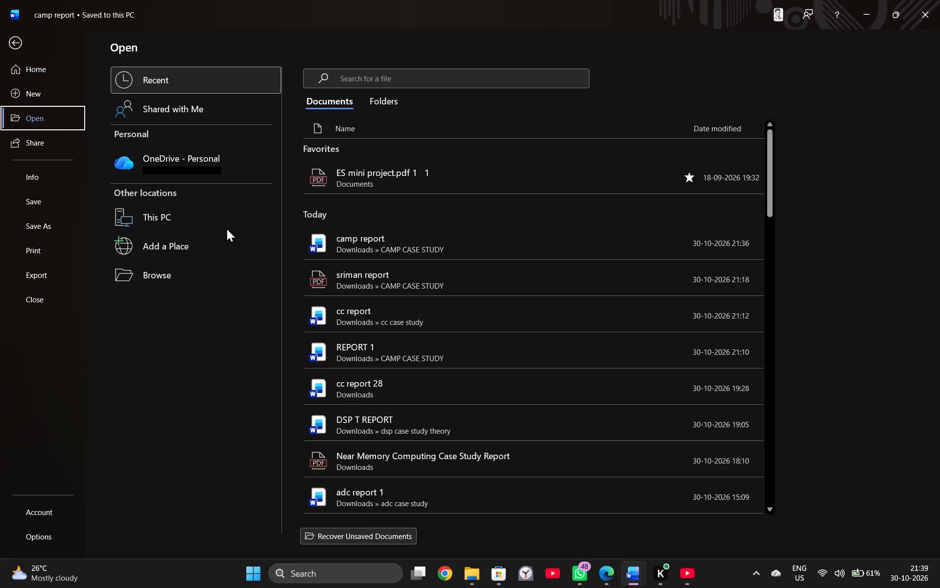
pyautogui.click(159, 282)
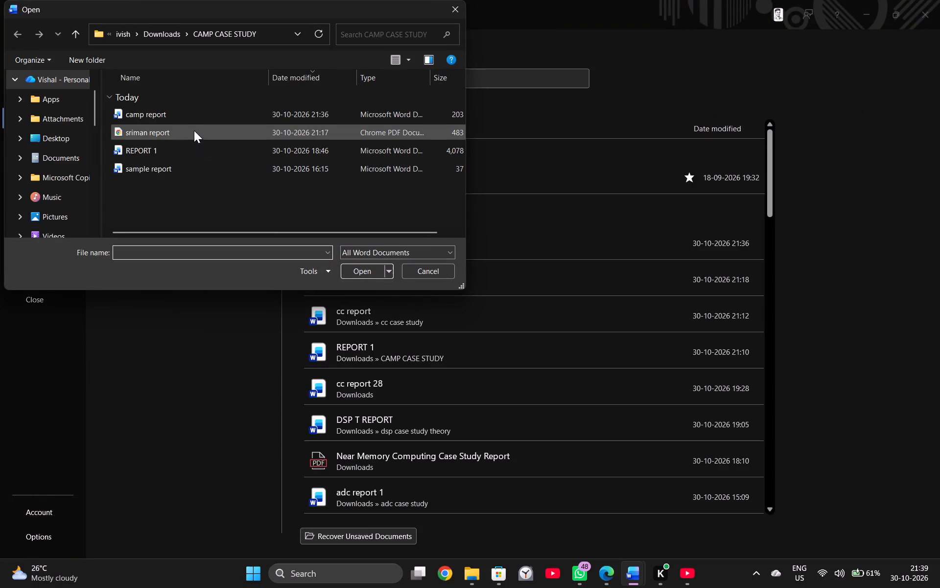
pyautogui.click(194, 130)
pyautogui.click(352, 270)
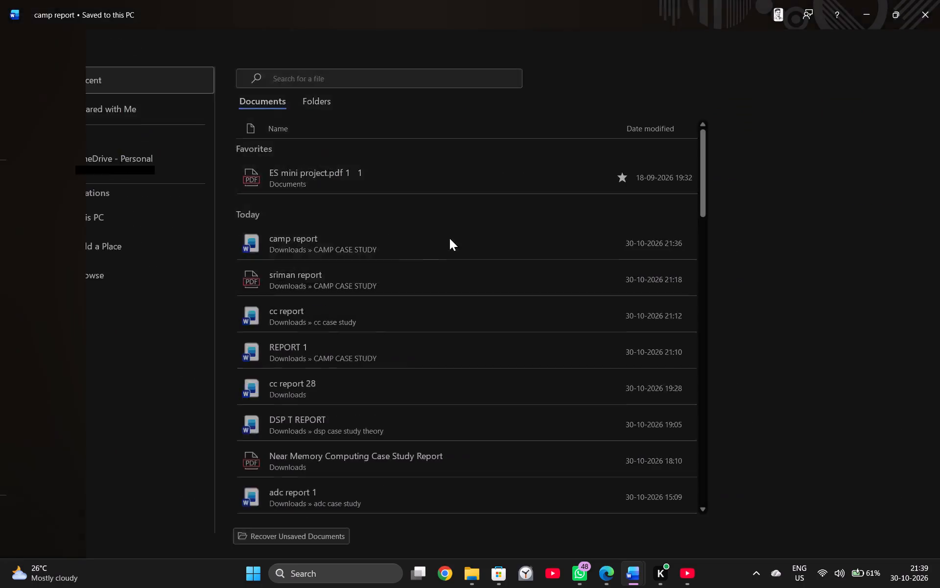
pyautogui.click(508, 334)
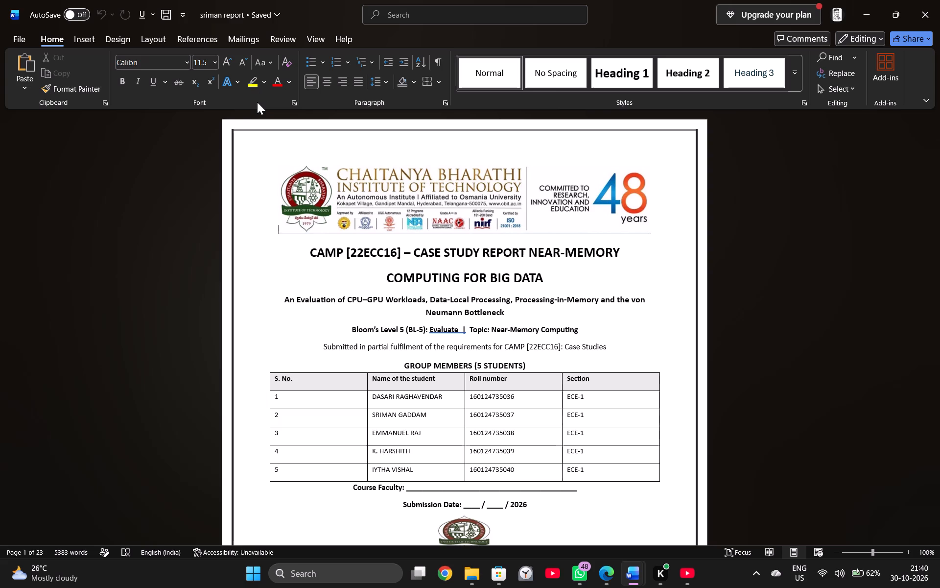
# Delete the blank underline after the "Course Faculty:" label on the cover page.
pyautogui.moveTo(316, 334); pyautogui.dragTo(320, 343)
pyautogui.moveTo(320, 343); pyautogui.dragTo(364, 400)
pyautogui.click(427, 490)
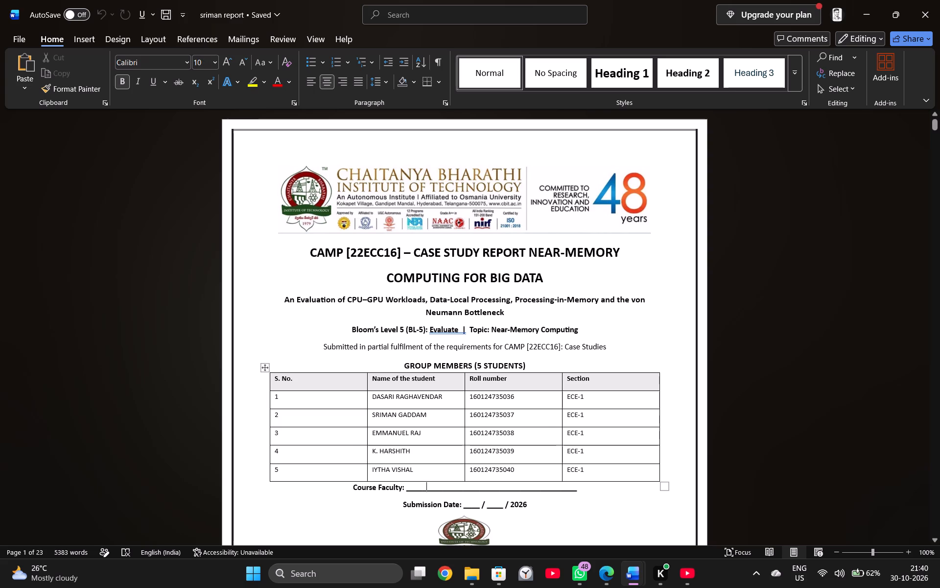
pyautogui.click(578, 492)
pyautogui.press('BackSpace')
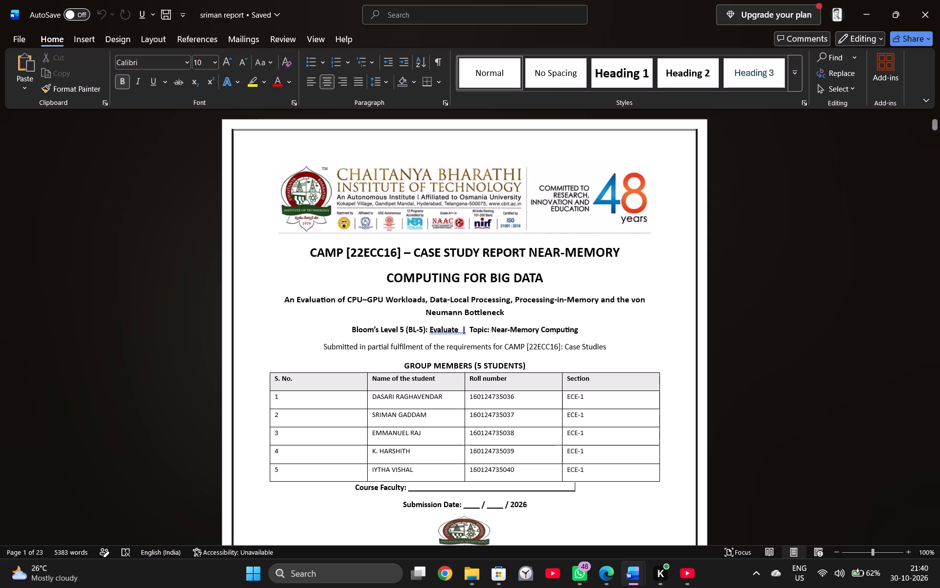
pyautogui.press('BackSpace')
pyautogui.press('BackSpace')
pyautogui.press('BackSpace')
pyautogui.press('BackSpace')
pyautogui.press('BackSpace')
pyautogui.press('BackSpace')
pyautogui.press('BackSpace')
pyautogui.press('BackSpace')
pyautogui.press('BackSpace')
pyautogui.press('BackSpace')
pyautogui.press('BackSpace')
pyautogui.press('BackSpace')
pyautogui.press('BackSpace')
pyautogui.press('BackSpace')
pyautogui.press('BackSpace')
pyautogui.press('BackSpace')
pyautogui.press('BackSpace')
pyautogui.press('BackSpace')
pyautogui.press('BackSpace')
pyautogui.press('BackSpace')
pyautogui.press('BackSpace')
pyautogui.press('BackSpace')
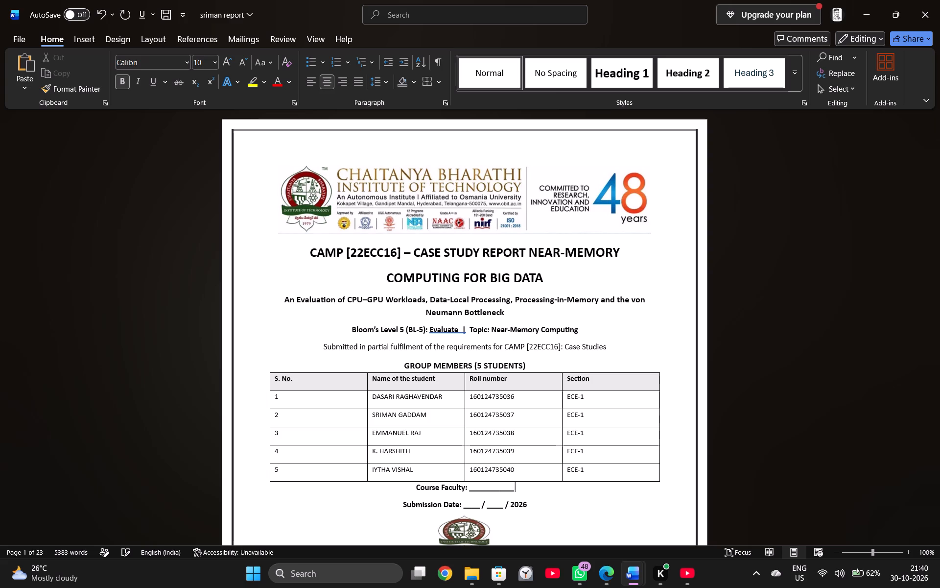
pyautogui.press('BackSpace')
pyautogui.press('BackSpace')
pyautogui.press('BackSpace')
pyautogui.press('BackSpace')
pyautogui.press('BackSpace')
pyautogui.press('BackSpace')
pyautogui.press('BackSpace')
pyautogui.press('BackSpace')
pyautogui.press('BackSpace')
pyautogui.press('BackSpace')
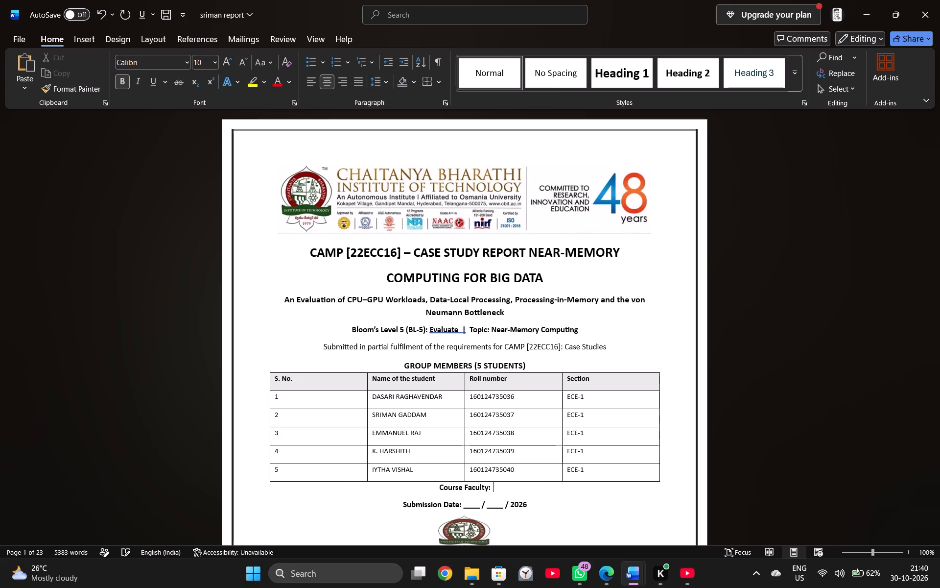
# Enter the faculty member's name with the title "Dr." after "Course Faculty:", capitalizing each part of the name.
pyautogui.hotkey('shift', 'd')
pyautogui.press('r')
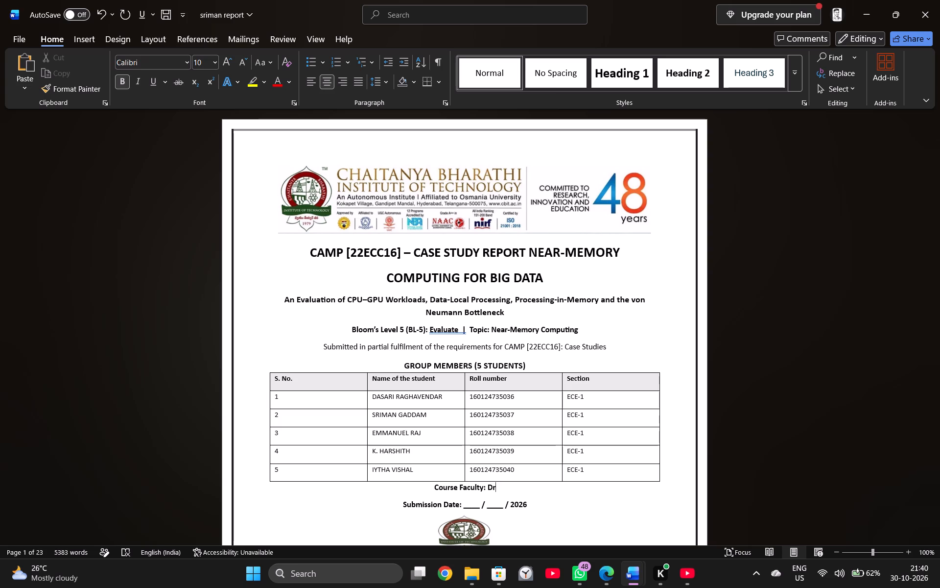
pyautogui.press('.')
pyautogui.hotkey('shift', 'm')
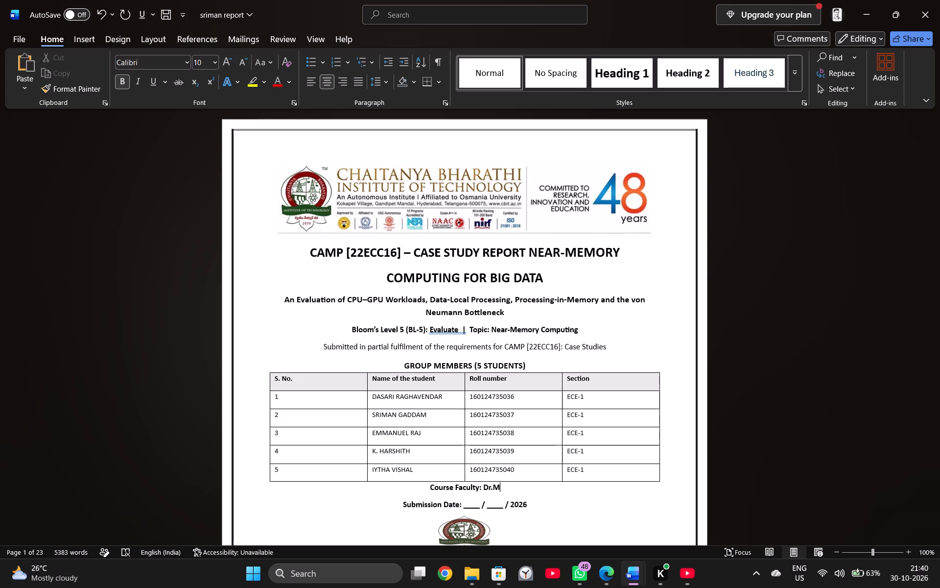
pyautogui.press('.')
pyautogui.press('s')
pyautogui.press('BackSpace')
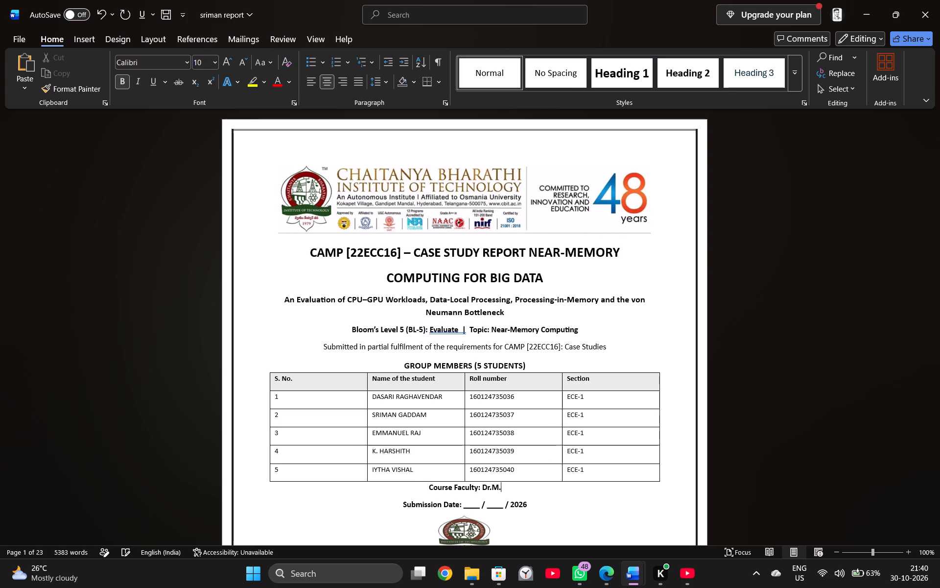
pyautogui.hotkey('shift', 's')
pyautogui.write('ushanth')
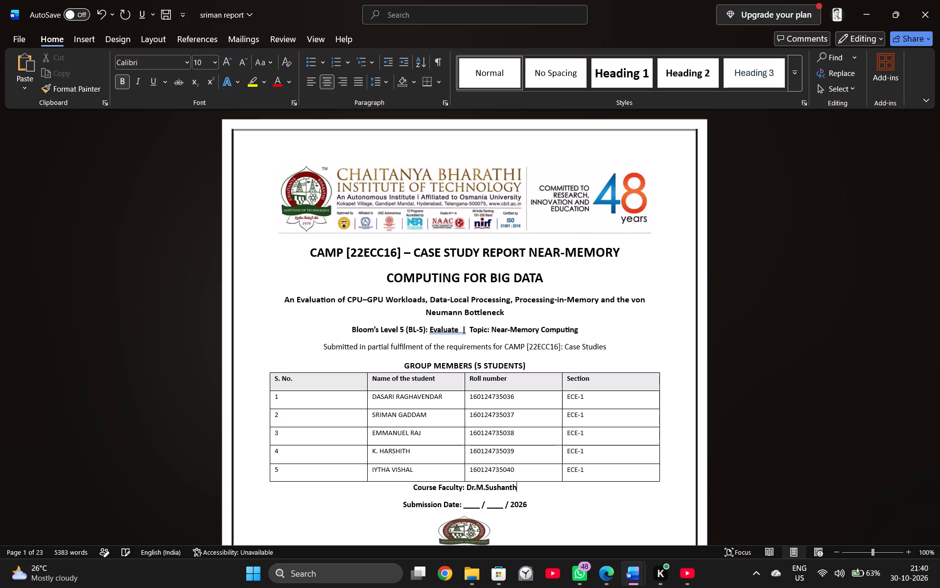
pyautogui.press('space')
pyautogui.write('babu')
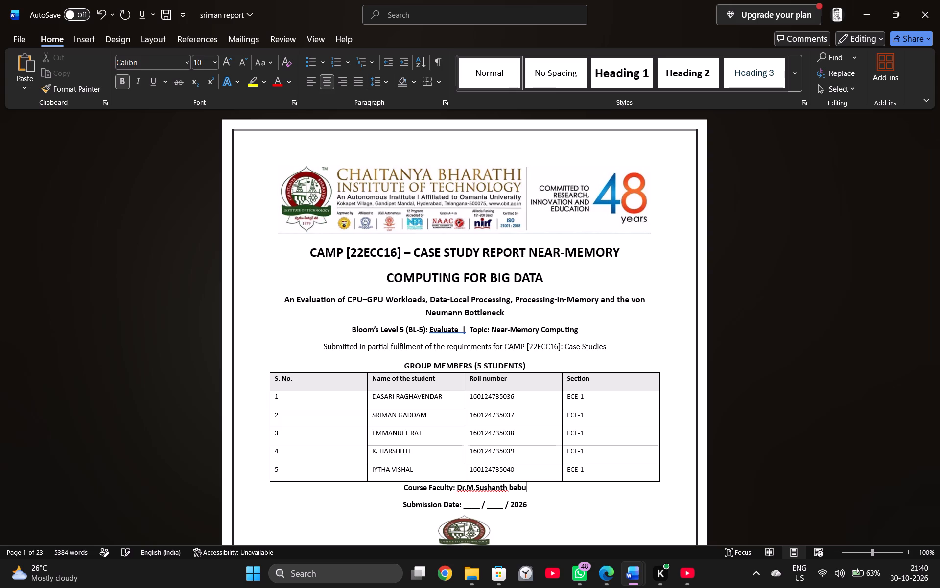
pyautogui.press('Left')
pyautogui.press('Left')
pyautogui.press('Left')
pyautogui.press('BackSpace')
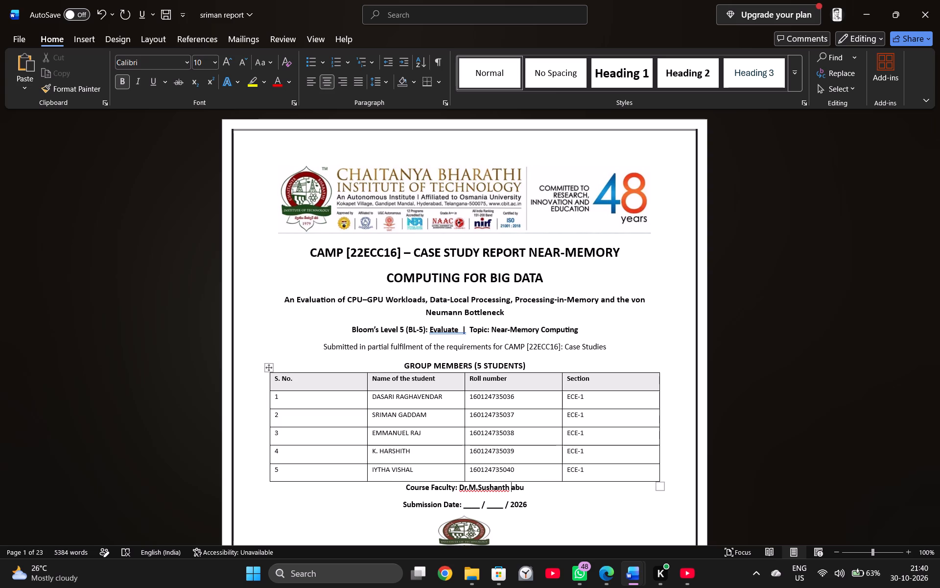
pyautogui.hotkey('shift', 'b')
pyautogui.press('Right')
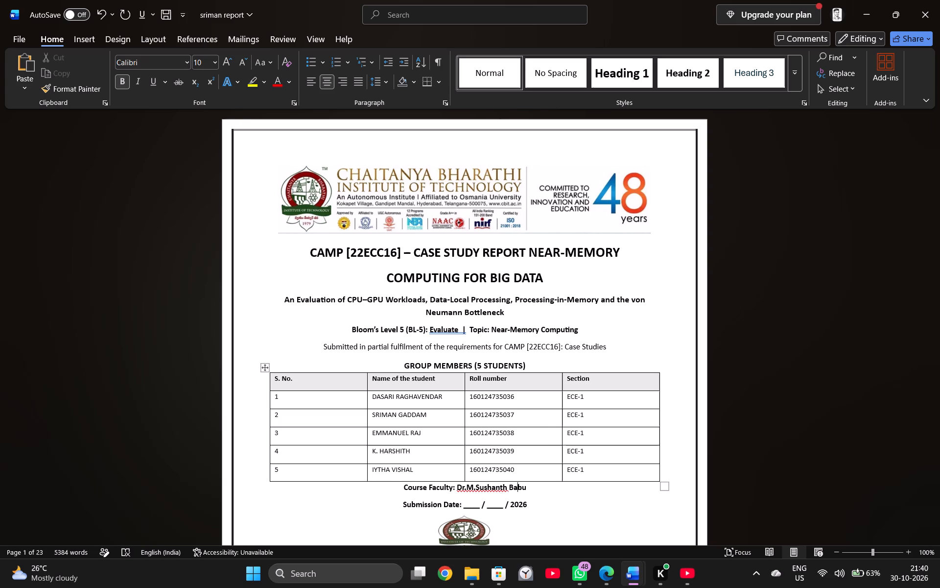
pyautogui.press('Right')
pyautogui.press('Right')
# Append ",professor" directly after the faculty member's name on the Course Faculty line.
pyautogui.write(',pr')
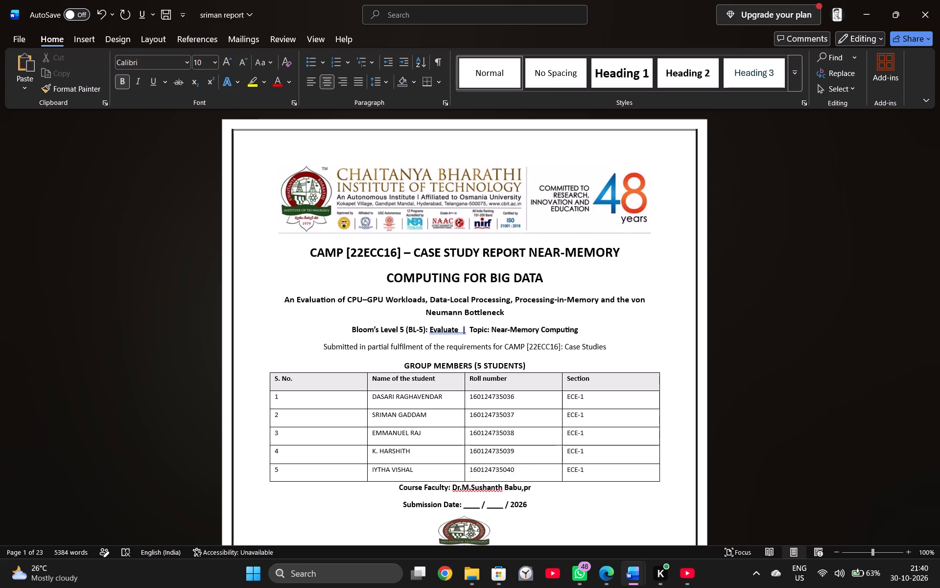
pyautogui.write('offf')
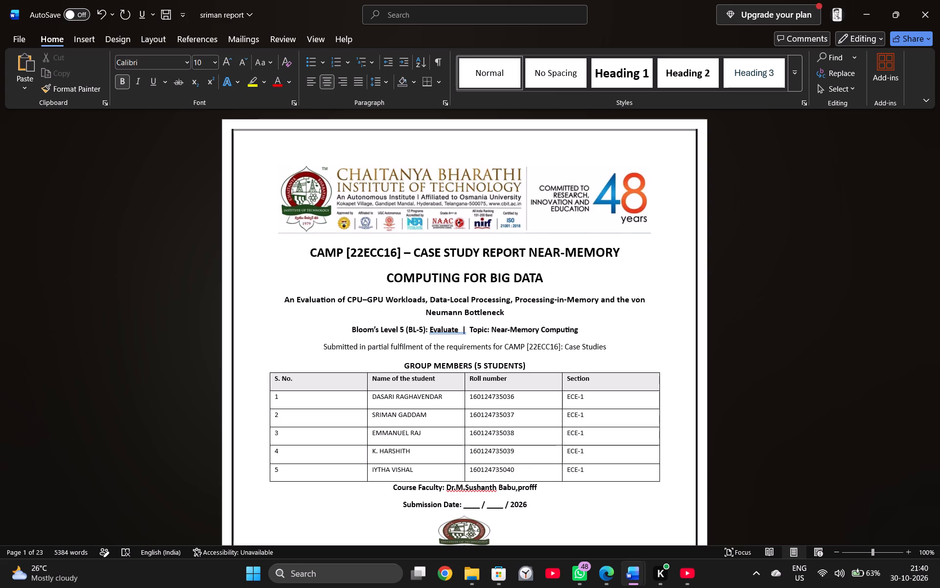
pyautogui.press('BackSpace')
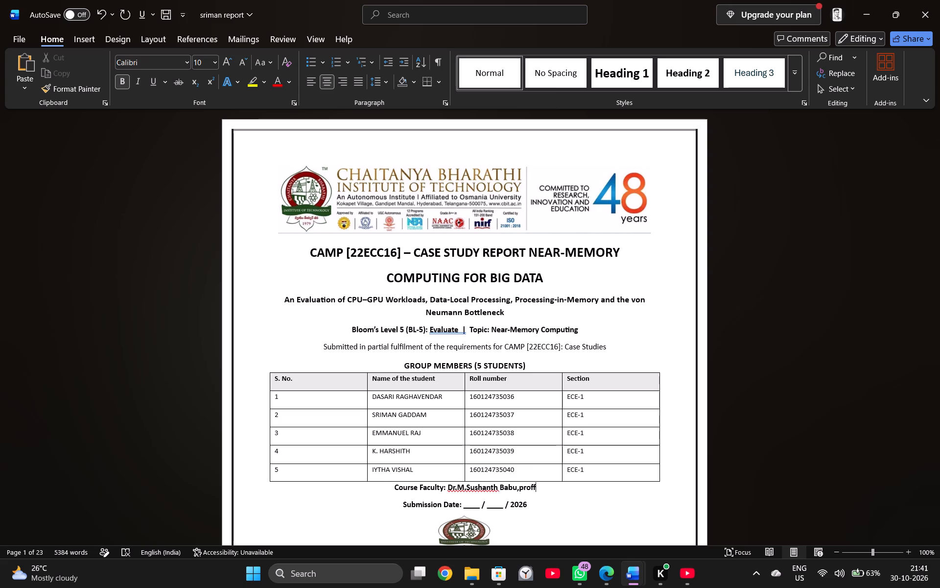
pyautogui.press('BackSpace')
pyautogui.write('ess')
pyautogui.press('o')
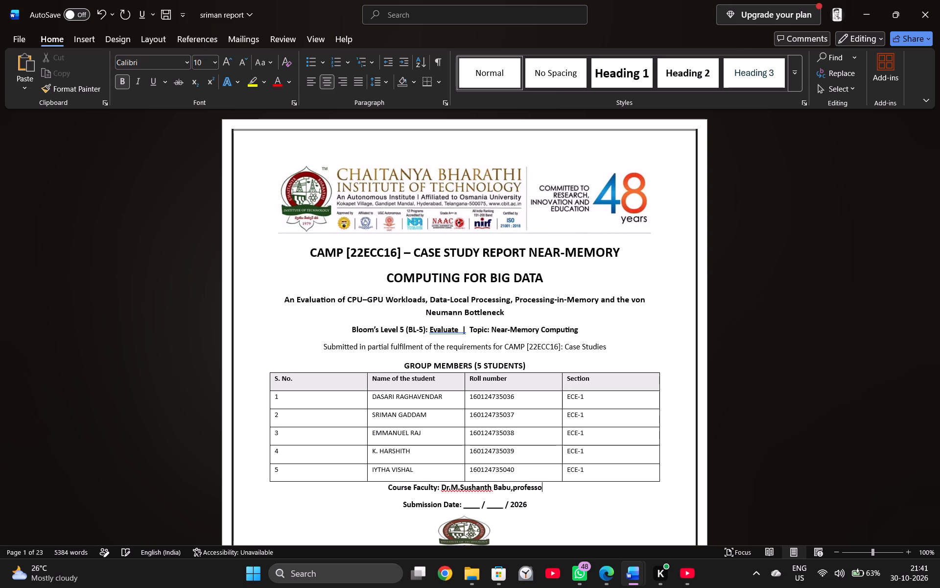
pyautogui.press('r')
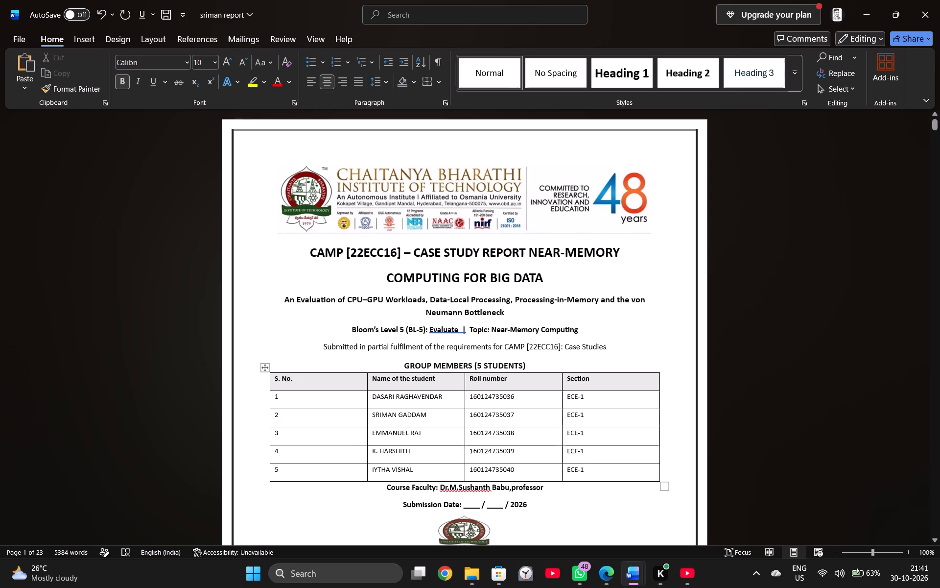
# Remove bold from the faculty name and designation, leaving the "Course Faculty:" label as it is.
pyautogui.moveTo(543, 488); pyautogui.dragTo(437, 485)
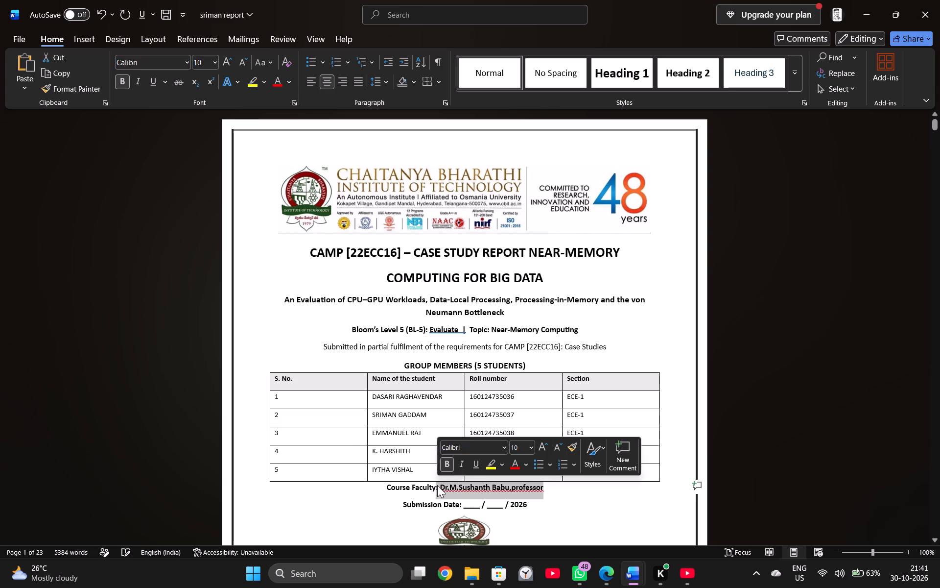
pyautogui.click(447, 467)
pyautogui.click(569, 516)
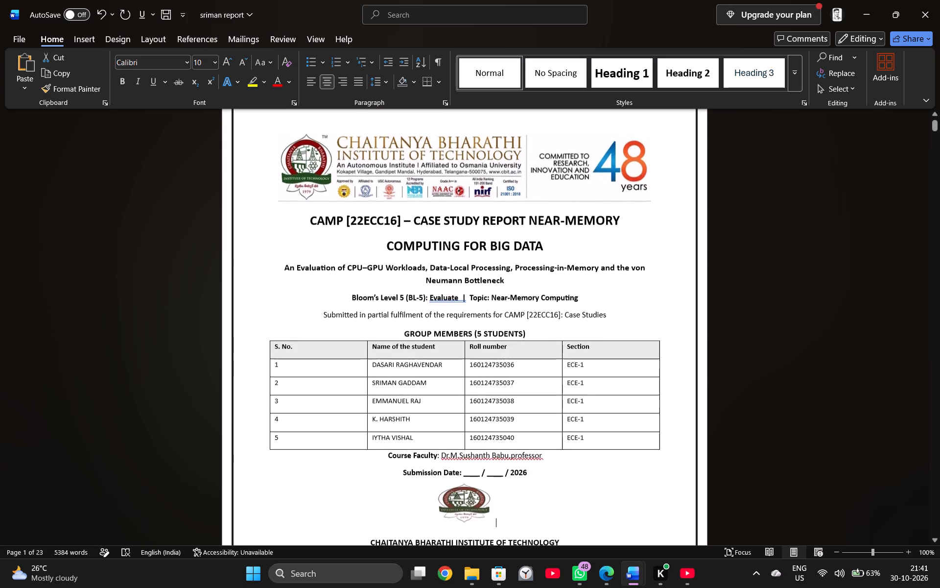
# Insert an empty line between the group members table and the Course Faculty line.
pyautogui.click(383, 455)
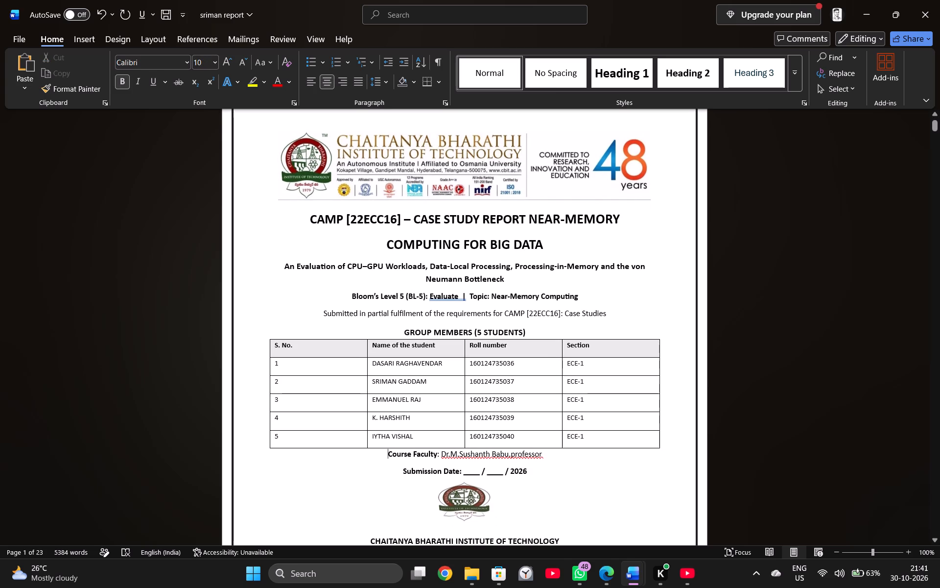
pyautogui.press('Return')
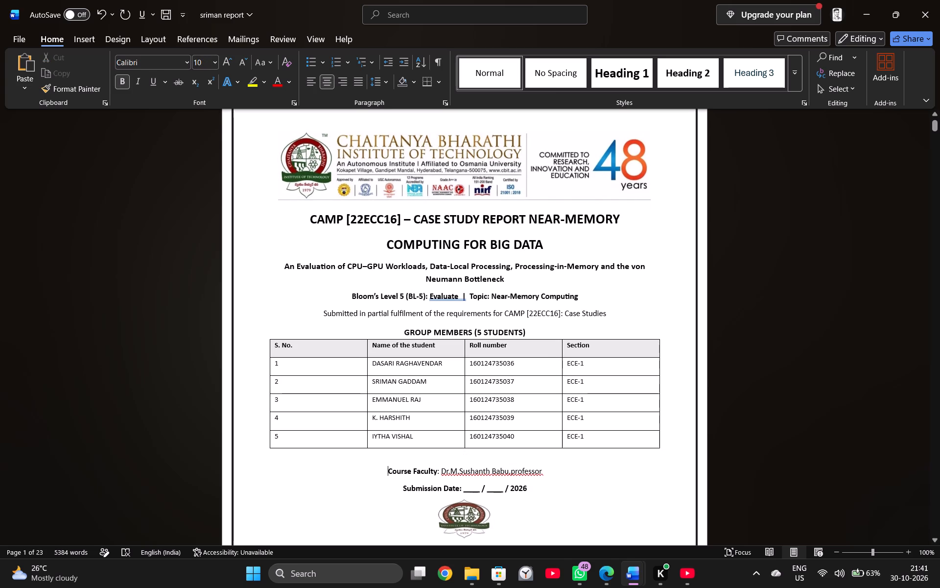
# Replace the date placeholder after "Submission Date:" on the cover page with 31/10/2026.
pyautogui.scroll(-2, 566, 498)
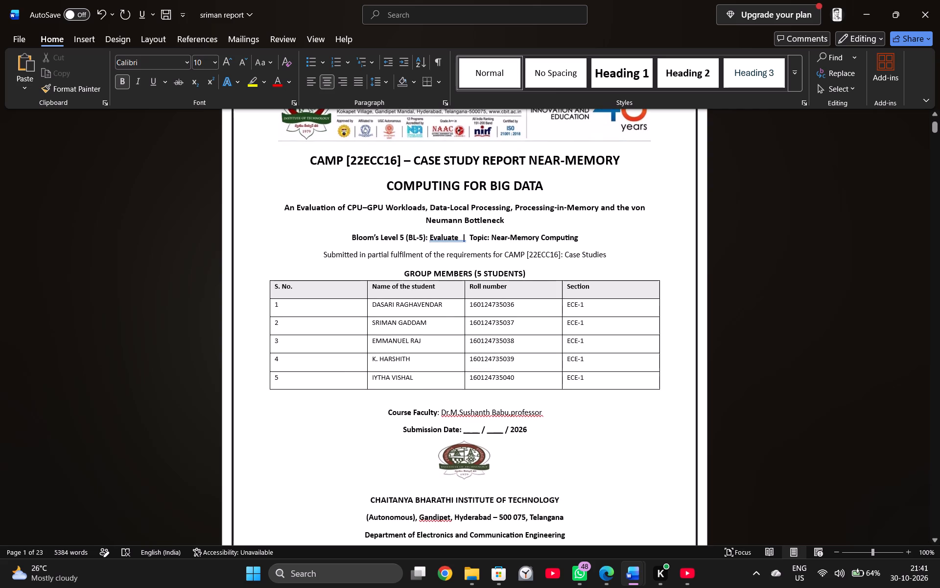
pyautogui.moveTo(534, 430); pyautogui.dragTo(501, 429)
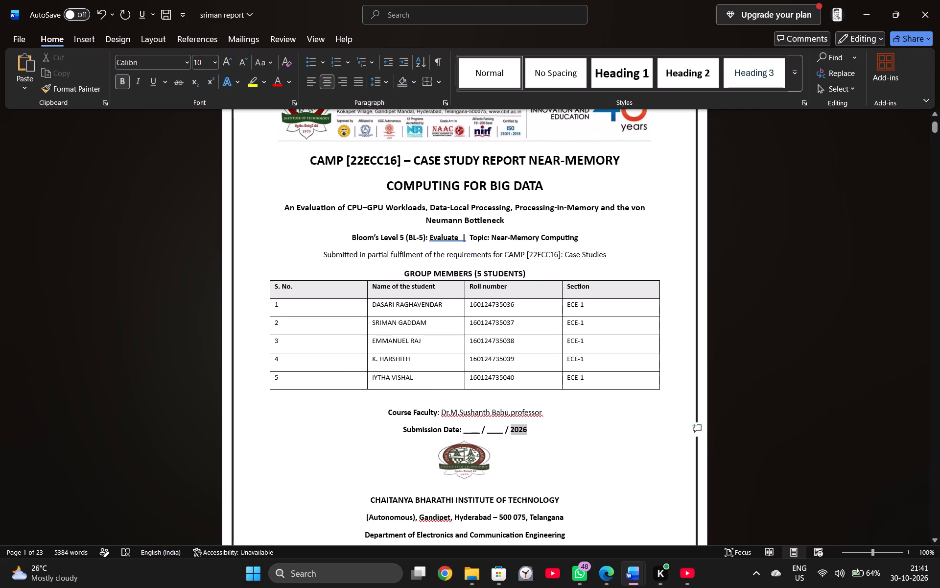
pyautogui.moveTo(501, 429); pyautogui.dragTo(477, 429)
pyautogui.press('BackSpace')
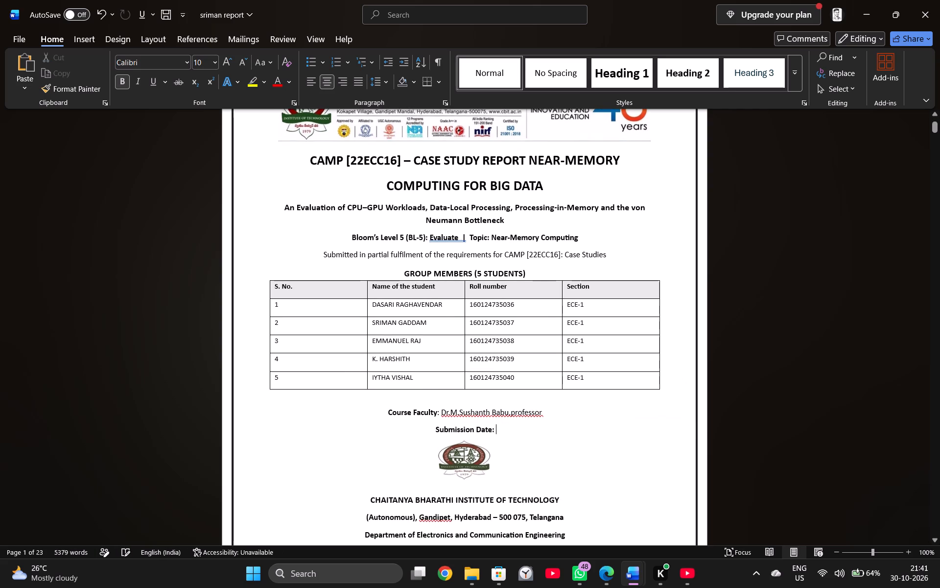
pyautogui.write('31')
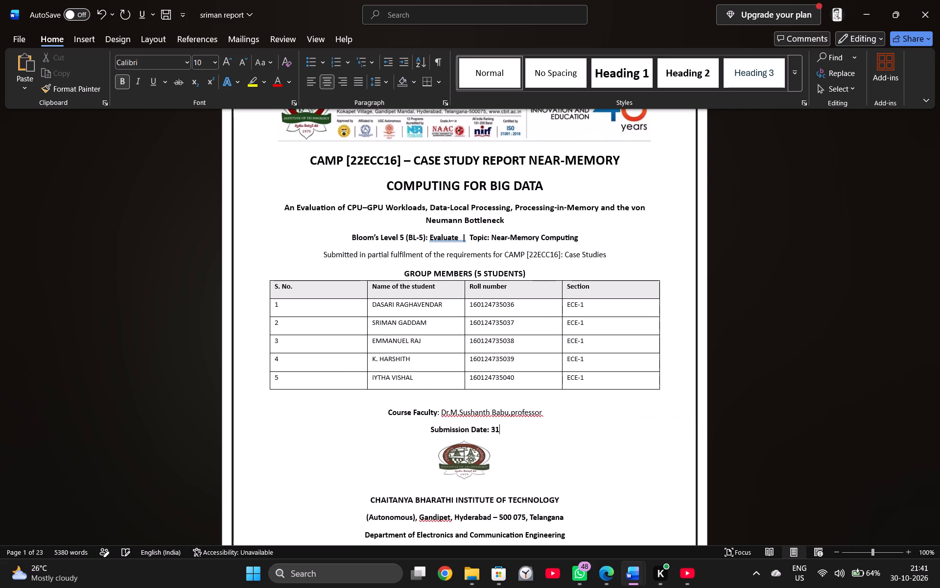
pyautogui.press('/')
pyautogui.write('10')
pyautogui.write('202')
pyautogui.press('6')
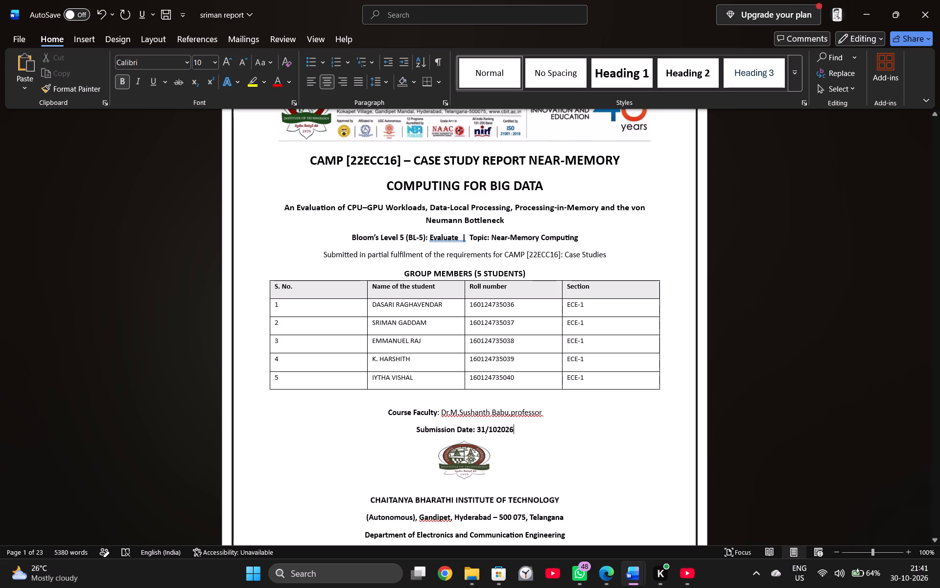
pyautogui.click(500, 425)
pyautogui.press('Left')
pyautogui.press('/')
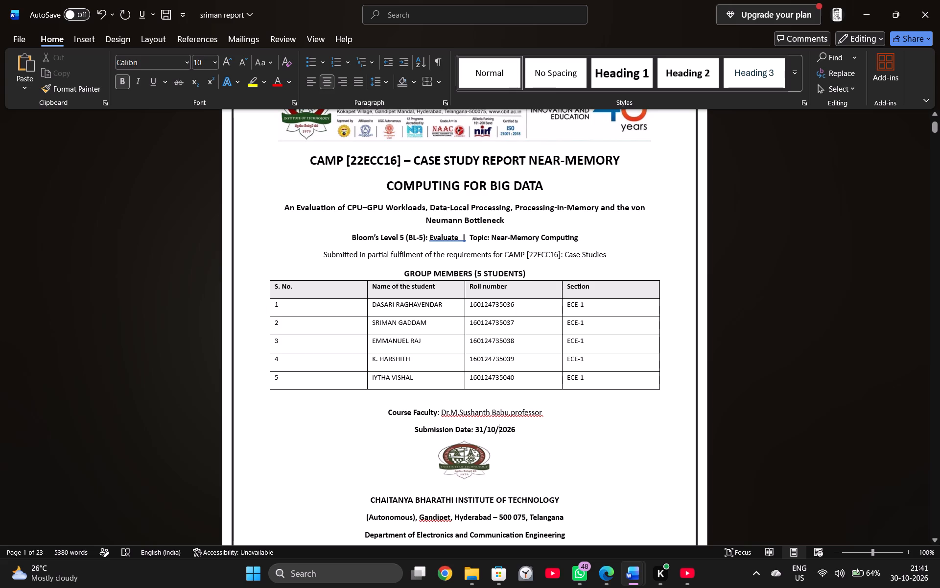
# Remove bold from the date 31/10/2026 on the cover page, leaving the "Submission Date:" label as it is.
pyautogui.moveTo(521, 431); pyautogui.dragTo(477, 428)
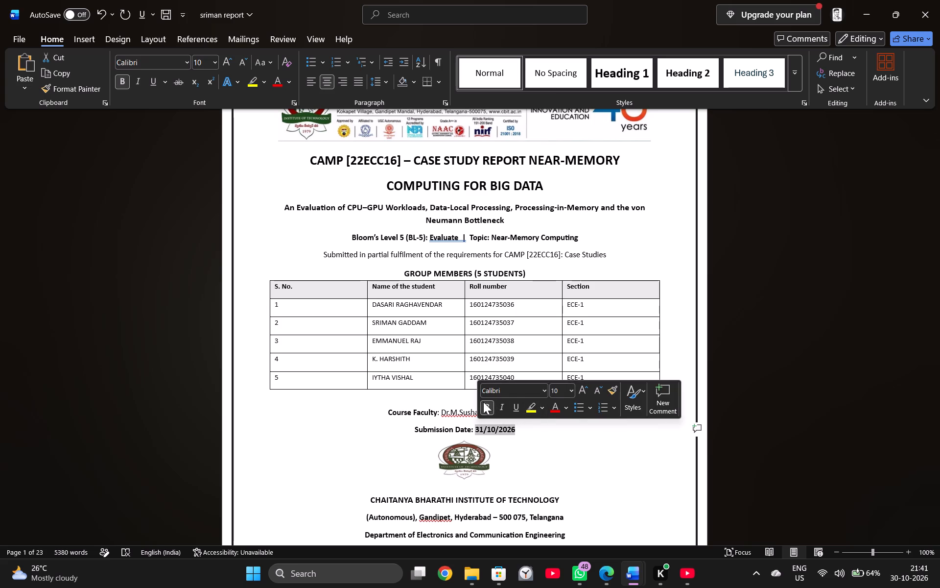
pyautogui.click(483, 401)
pyautogui.click(567, 456)
# Insert four blank lines between the "Academic Year 2026–2027" line and the DECLARATION heading.
pyautogui.scroll(-4, 548, 458)
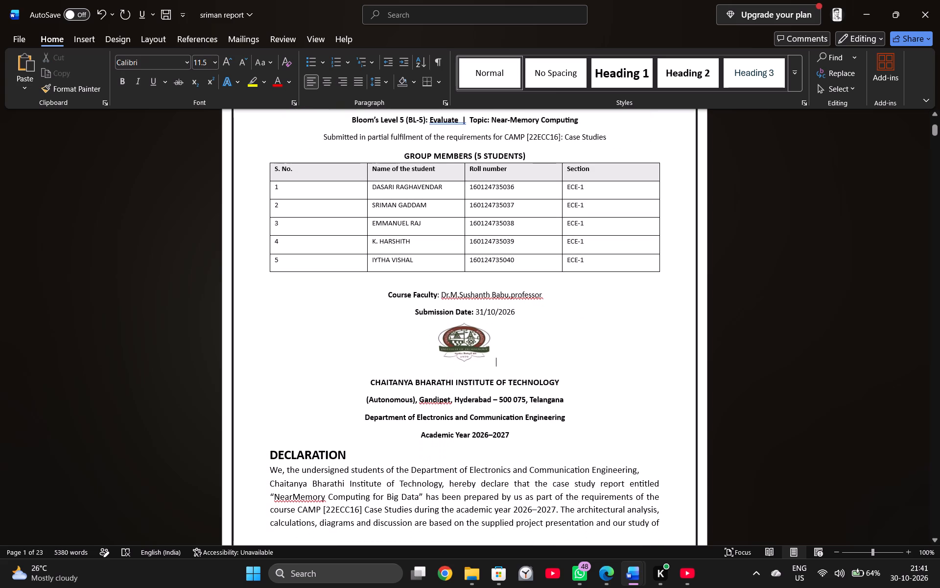
pyautogui.click(265, 450)
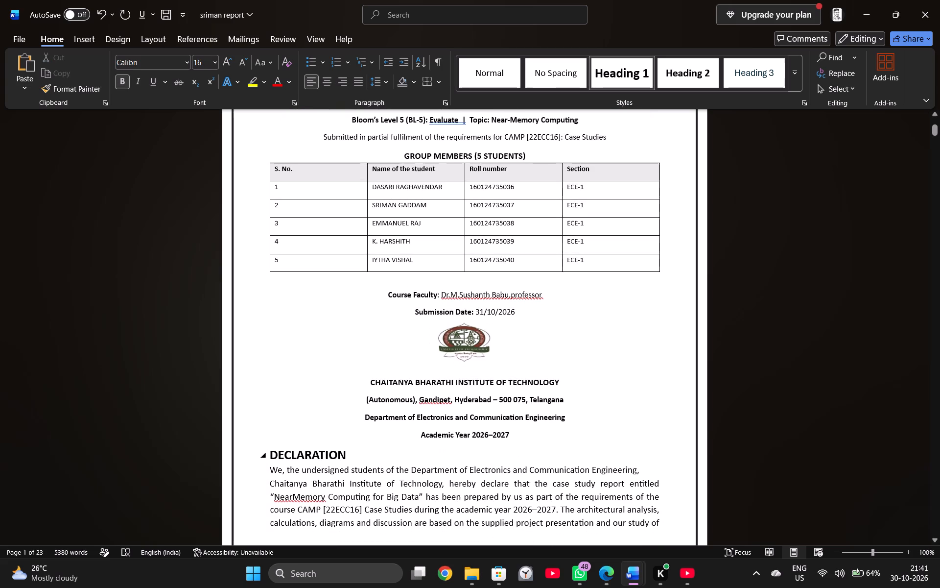
pyautogui.press('Return')
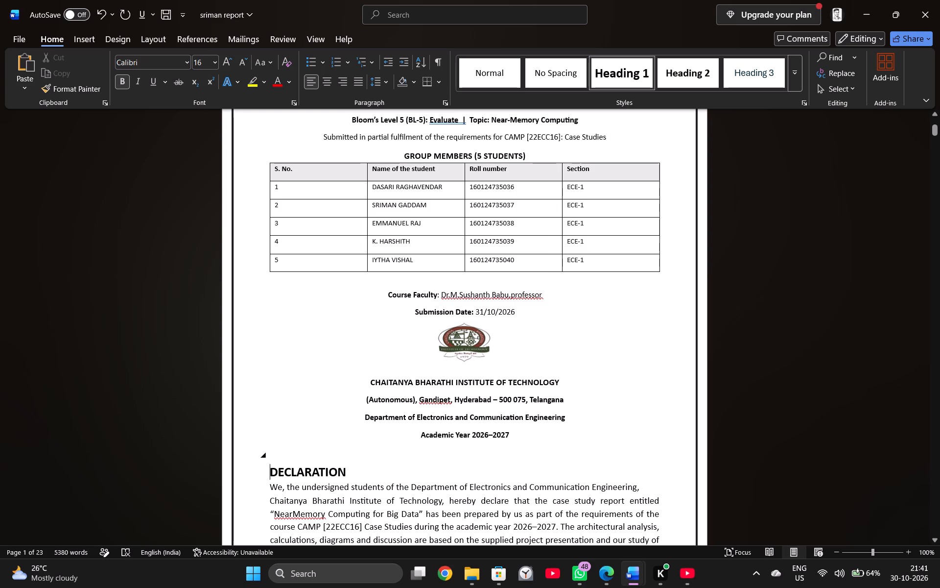
pyautogui.press('Return')
pyautogui.press('Return')
pyautogui.press('Return')
pyautogui.scroll(-4, 289, 447)
pyautogui.press('Return')
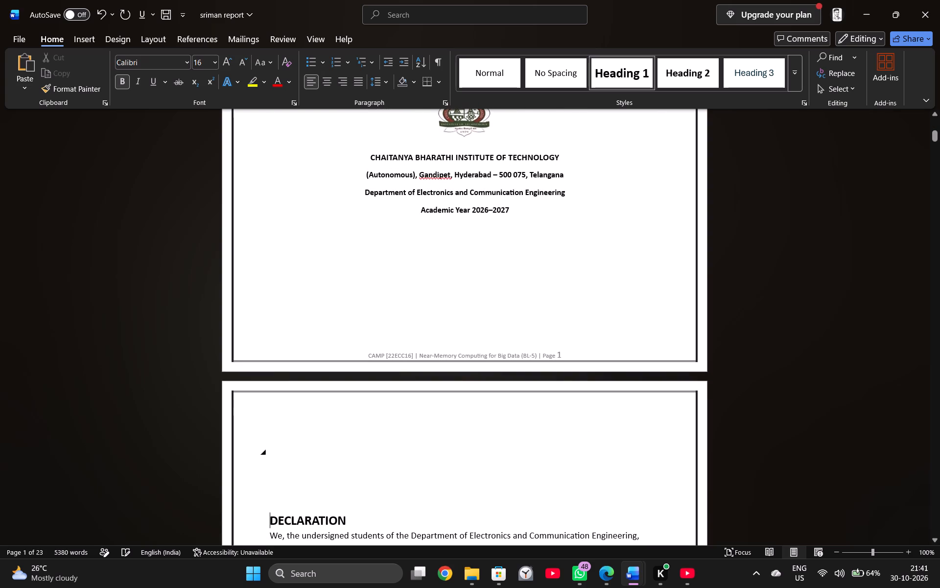
pyautogui.press('BackSpace')
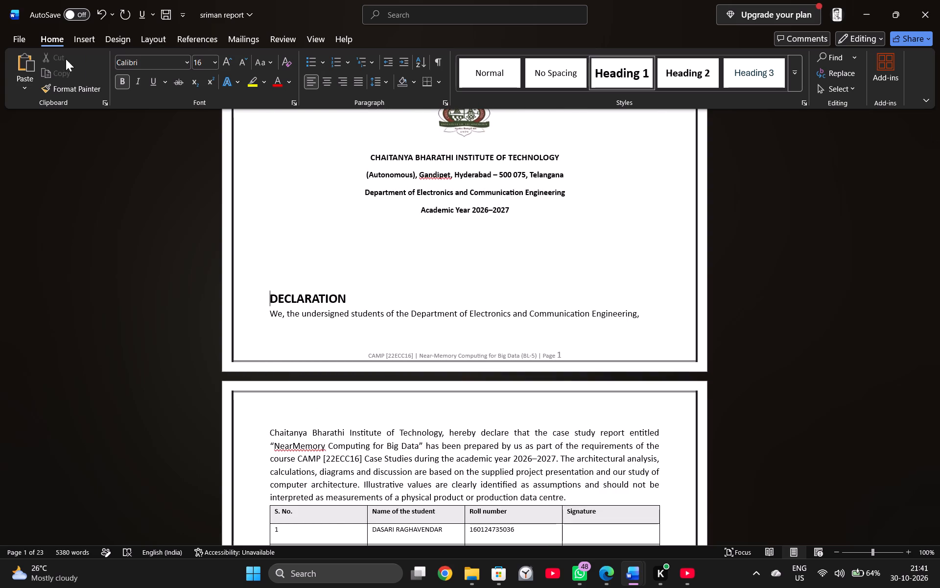
# Insert a page break directly before the DECLARATION heading so it starts on a new page.
pyautogui.click(308, 39)
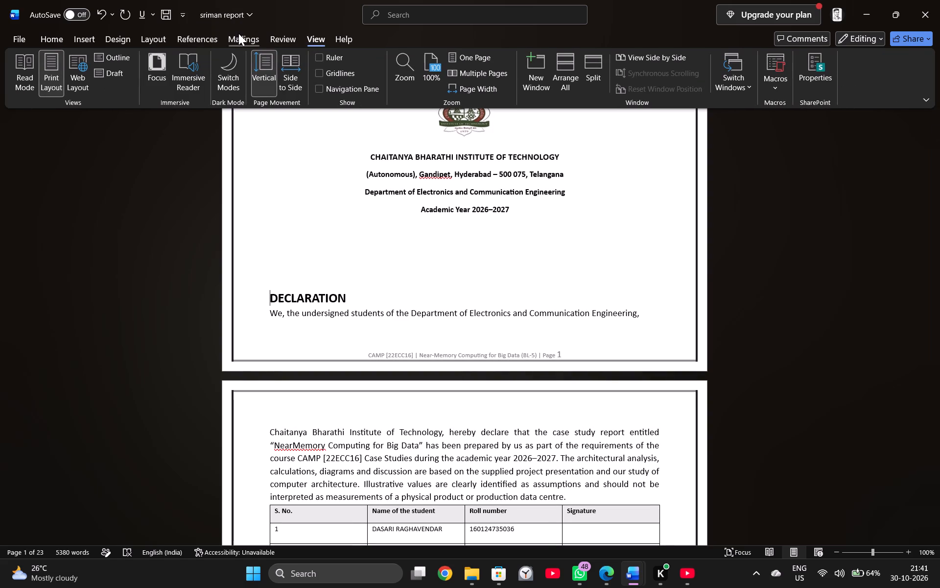
pyautogui.click(152, 36)
pyautogui.click(81, 37)
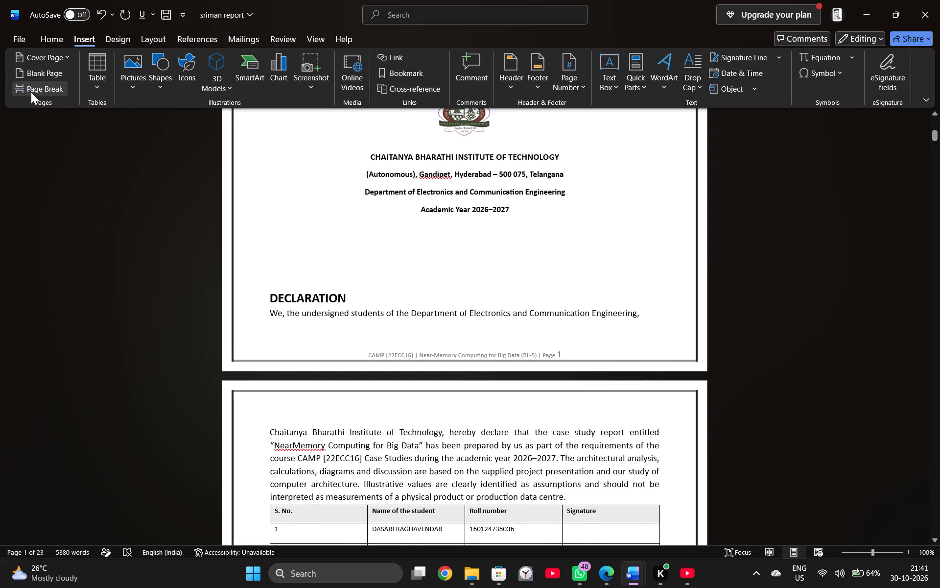
pyautogui.click(36, 89)
# Delete the whole table of student names and roll numbers below the Acknowledgement text.
pyautogui.scroll(10, 303, 283)
pyautogui.scroll(1, 513, 370)
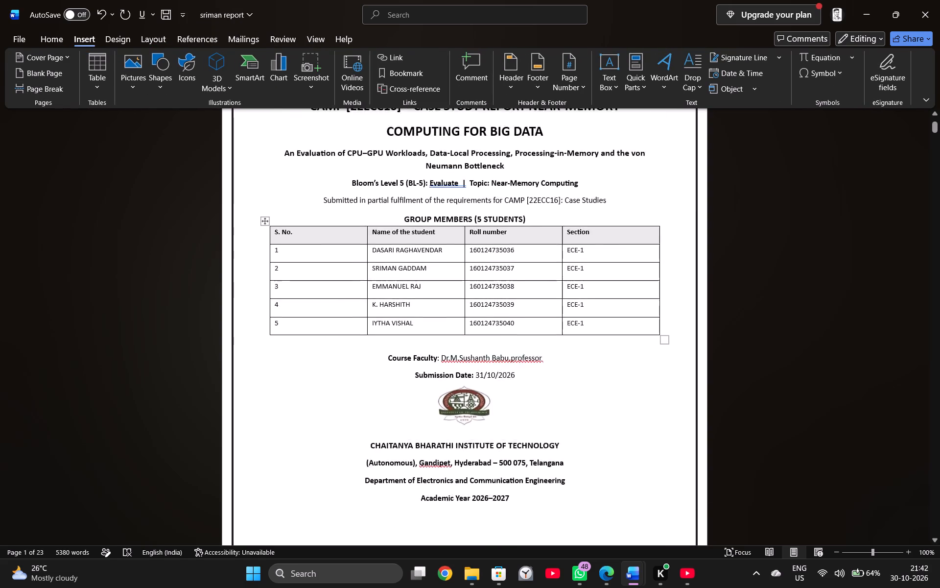
pyautogui.scroll(8, 514, 370)
pyautogui.scroll(-20, 518, 365)
pyautogui.scroll(-6, 518, 365)
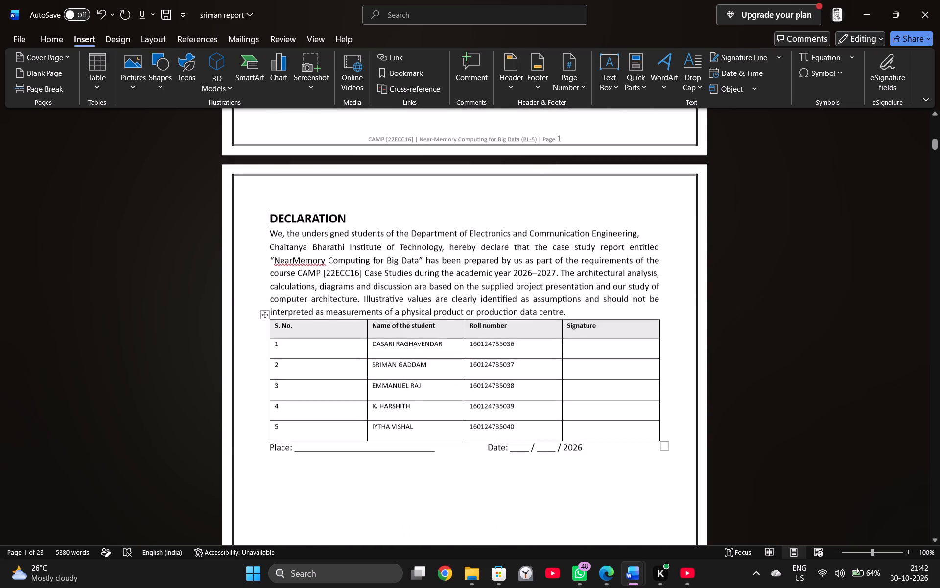
pyautogui.scroll(-15, 522, 372)
pyautogui.scroll(-14, 522, 373)
pyautogui.scroll(3, 522, 375)
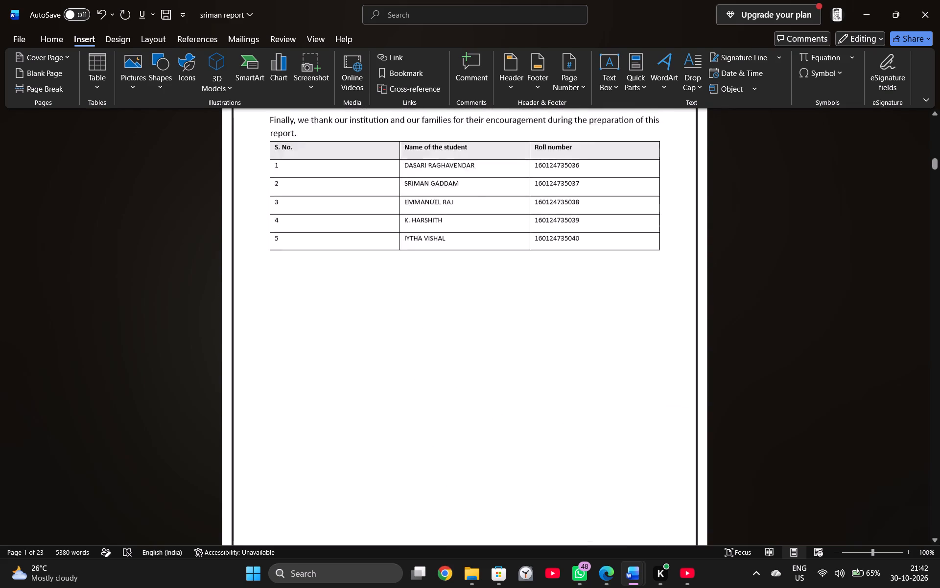
pyautogui.scroll(2, 522, 375)
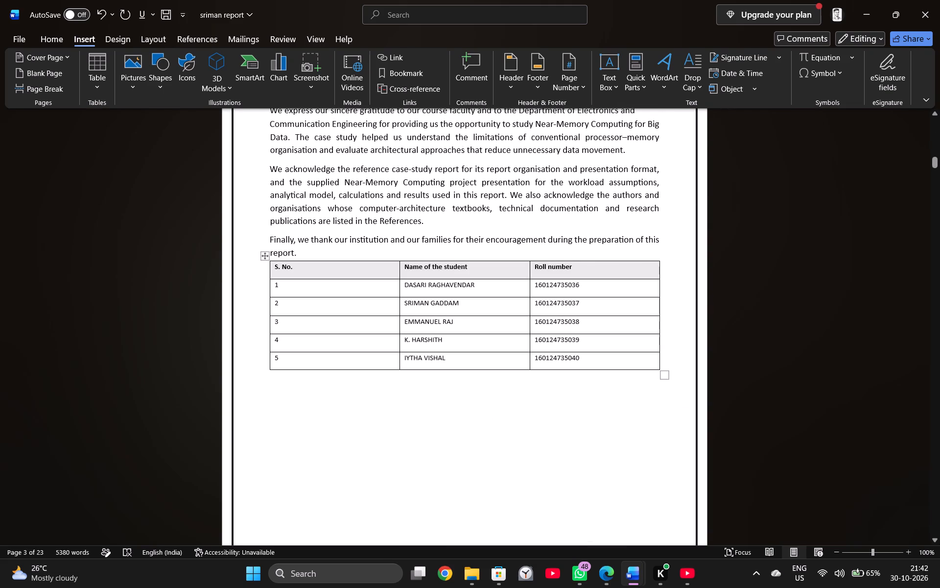
pyautogui.moveTo(266, 257); pyautogui.dragTo(270, 264)
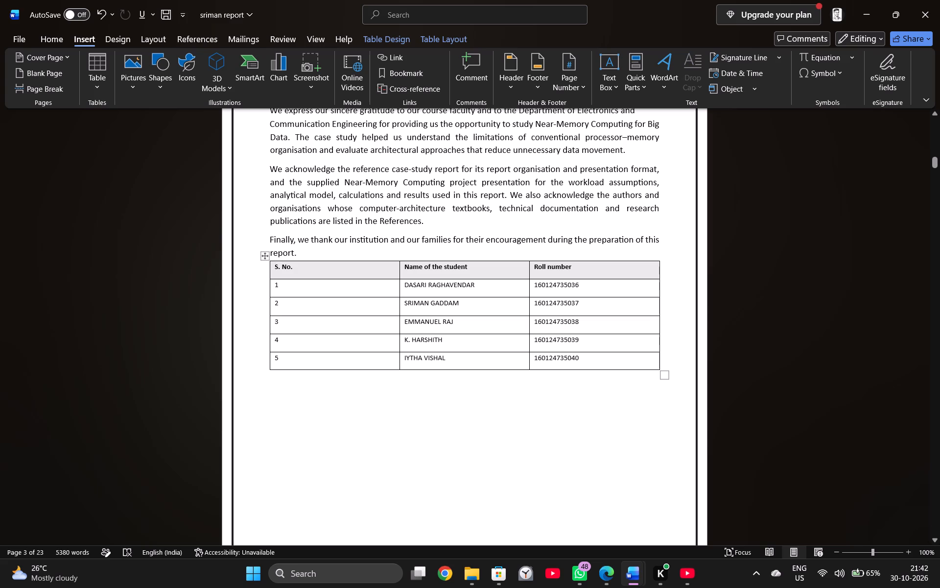
pyautogui.moveTo(275, 265); pyautogui.dragTo(584, 363)
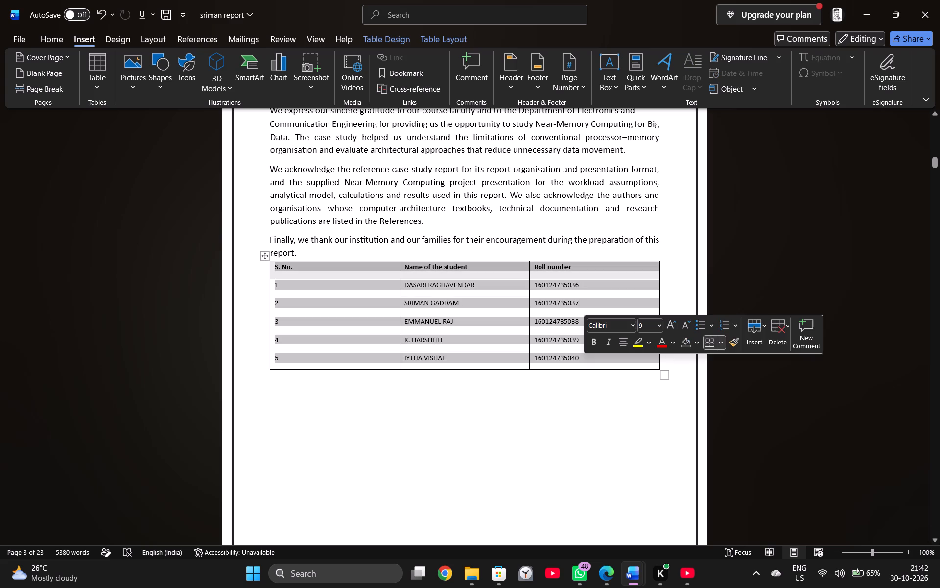
pyautogui.press('BackSpace')
# Replace the underscore blank after "Place:" below the Declaration table with Hyderabad.
pyautogui.scroll(13, 564, 370)
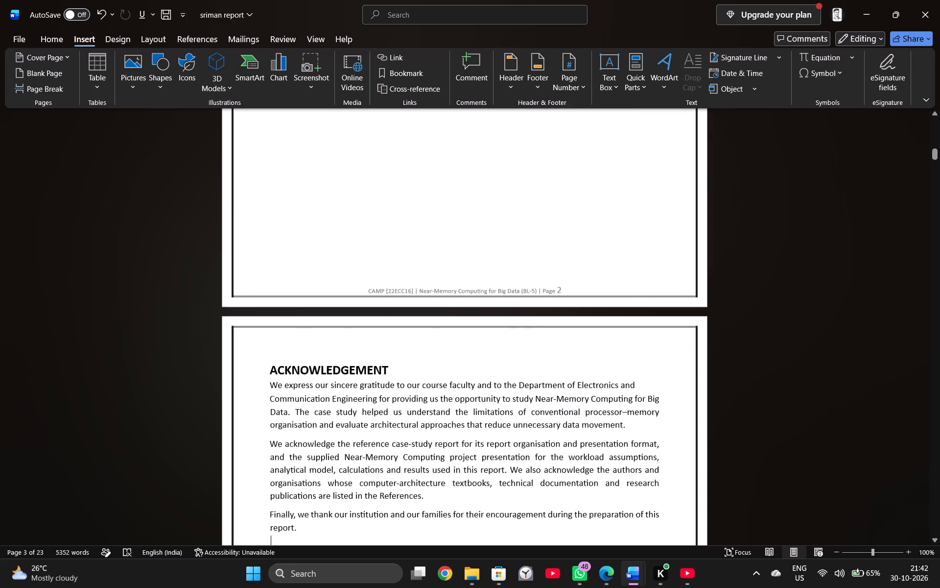
pyautogui.scroll(13, 564, 370)
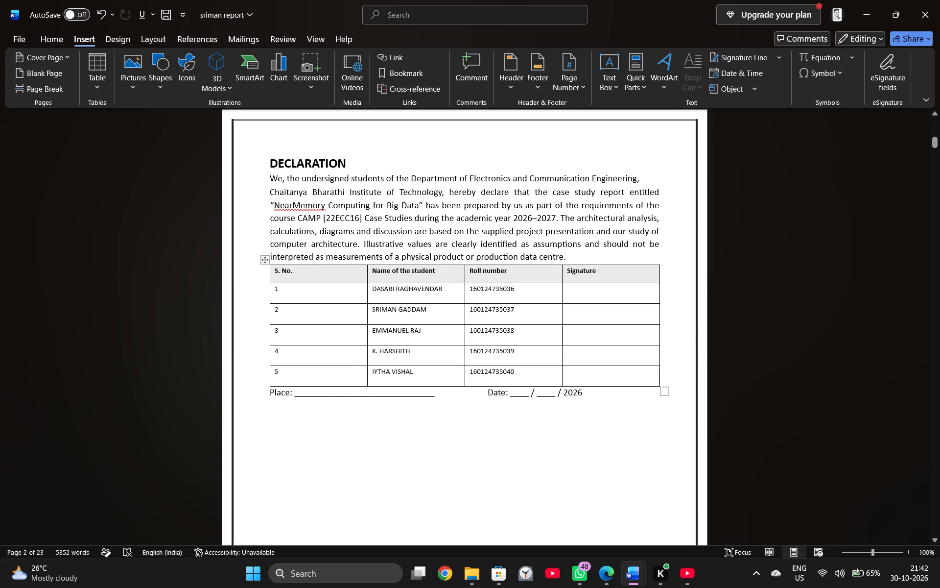
pyautogui.click(384, 391)
pyautogui.click(437, 397)
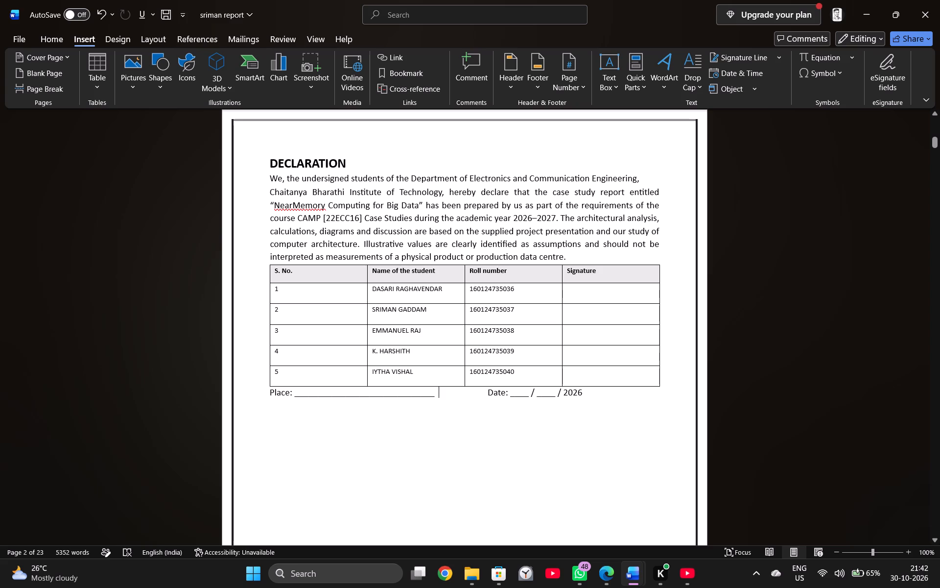
pyautogui.press('BackSpace')
pyautogui.press('BackSpace')
pyautogui.press('BackSpace')
pyautogui.press('BackSpace')
pyautogui.press('BackSpace')
pyautogui.press('BackSpace')
pyautogui.press('BackSpace')
pyautogui.press('BackSpace')
pyautogui.press('BackSpace')
pyautogui.press('BackSpace')
pyautogui.press('BackSpace')
pyautogui.press('BackSpace')
pyautogui.press('BackSpace')
pyautogui.press('BackSpace')
pyautogui.press('BackSpace')
pyautogui.press('BackSpace')
pyautogui.press('BackSpace')
pyautogui.press('BackSpace')
pyautogui.press('BackSpace')
pyautogui.press('BackSpace')
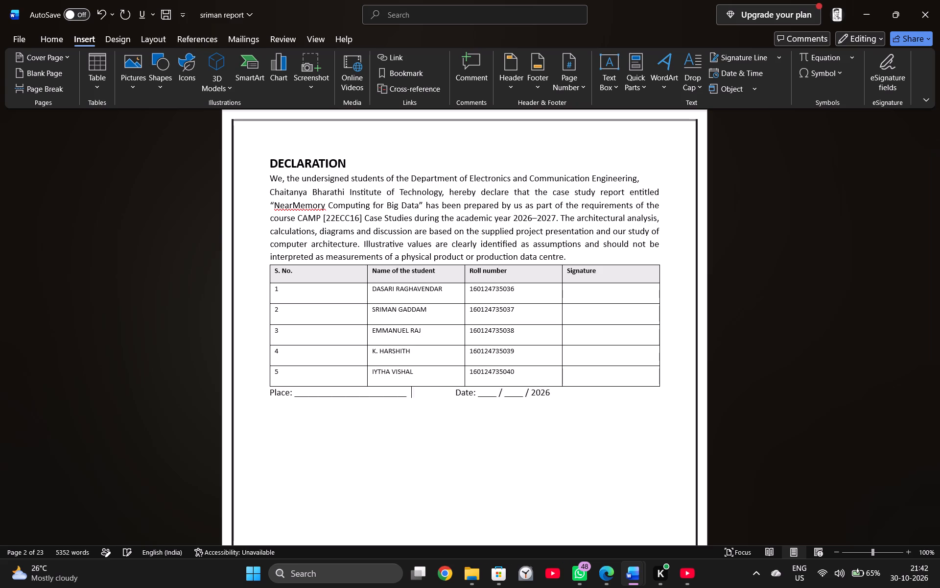
pyautogui.press('BackSpace')
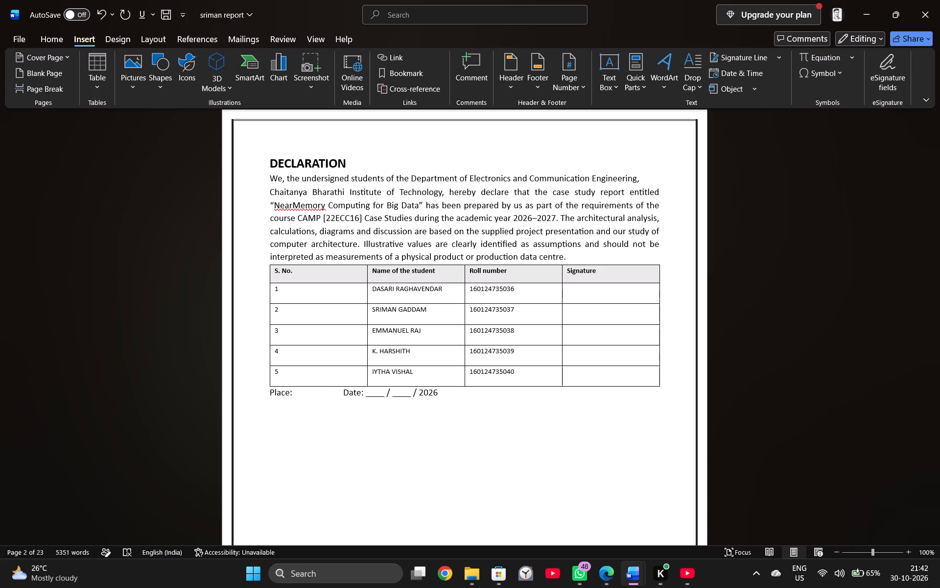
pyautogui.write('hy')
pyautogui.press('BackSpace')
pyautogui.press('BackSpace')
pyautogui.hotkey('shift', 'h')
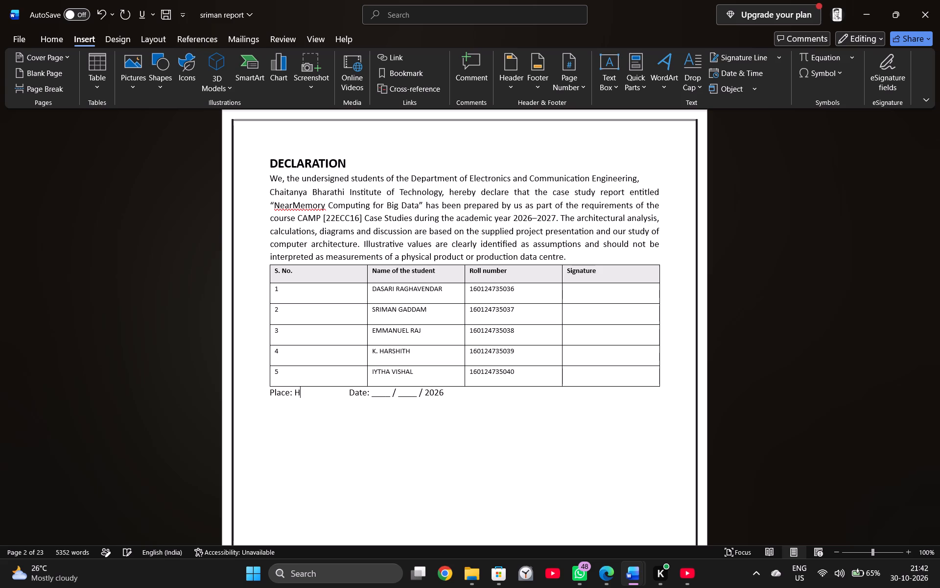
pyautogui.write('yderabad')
# Replace the date placeholder after "Date:" below the Declaration table with 31/10/2026.
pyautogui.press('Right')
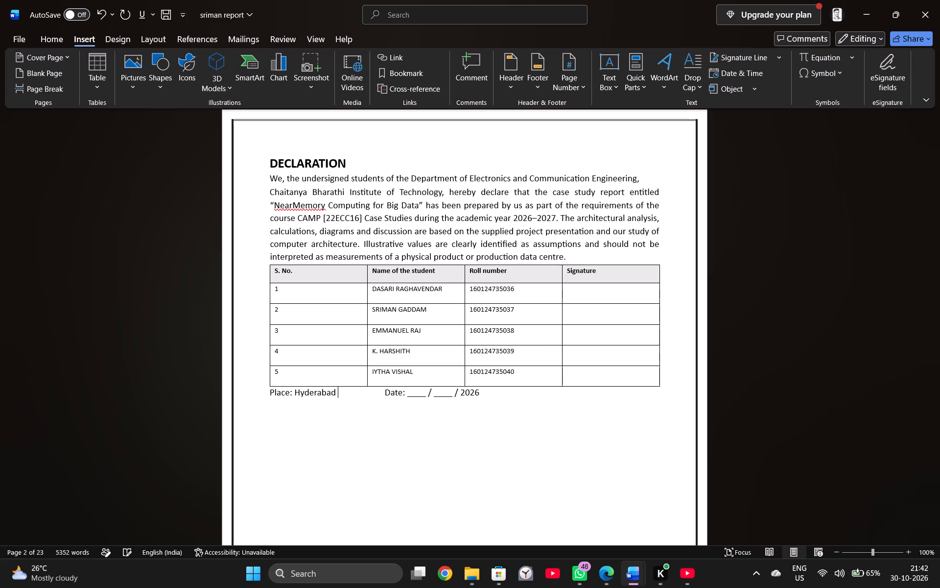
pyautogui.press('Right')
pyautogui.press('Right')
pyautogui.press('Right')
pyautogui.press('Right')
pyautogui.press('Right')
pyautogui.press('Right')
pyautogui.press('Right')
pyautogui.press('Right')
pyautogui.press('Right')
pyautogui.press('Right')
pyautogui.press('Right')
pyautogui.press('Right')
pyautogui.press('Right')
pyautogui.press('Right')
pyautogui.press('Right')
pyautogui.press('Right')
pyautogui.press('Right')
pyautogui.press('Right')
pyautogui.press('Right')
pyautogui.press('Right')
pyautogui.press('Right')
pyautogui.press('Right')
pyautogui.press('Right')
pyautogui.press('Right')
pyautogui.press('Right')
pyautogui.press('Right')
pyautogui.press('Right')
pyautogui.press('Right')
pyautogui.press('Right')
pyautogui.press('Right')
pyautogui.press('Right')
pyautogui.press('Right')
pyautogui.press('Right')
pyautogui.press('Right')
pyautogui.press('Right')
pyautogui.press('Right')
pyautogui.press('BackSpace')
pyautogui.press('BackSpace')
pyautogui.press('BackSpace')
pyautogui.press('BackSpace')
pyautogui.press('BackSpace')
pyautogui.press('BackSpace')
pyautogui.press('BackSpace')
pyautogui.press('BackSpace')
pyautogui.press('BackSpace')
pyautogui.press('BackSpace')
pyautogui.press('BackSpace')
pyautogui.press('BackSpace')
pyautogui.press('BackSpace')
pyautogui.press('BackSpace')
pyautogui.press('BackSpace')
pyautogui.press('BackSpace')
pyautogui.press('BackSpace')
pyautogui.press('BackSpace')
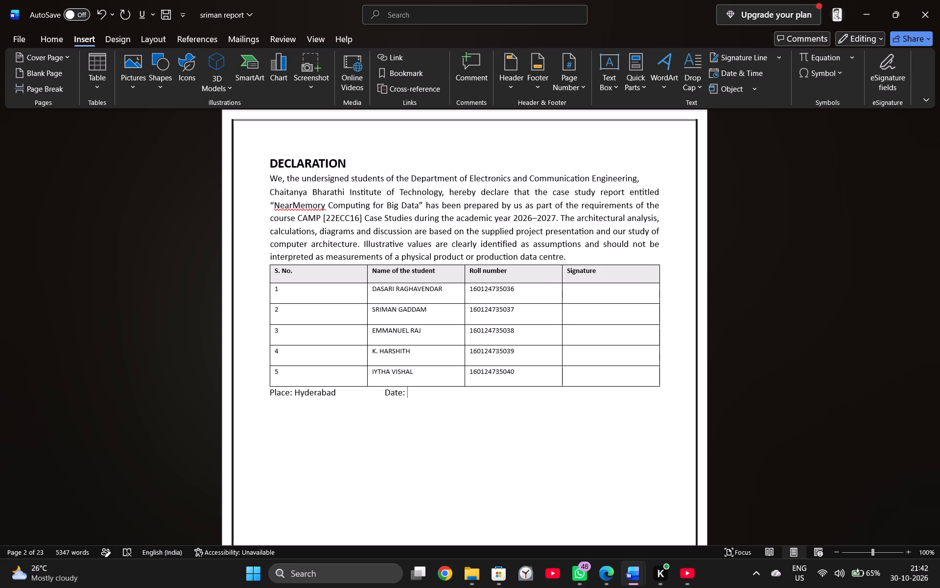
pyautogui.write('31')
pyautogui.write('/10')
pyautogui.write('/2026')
# Look through the report from the Declaration page to Appendix B, checking page layout and stray blank pages.
pyautogui.scroll(-3, 440, 397)
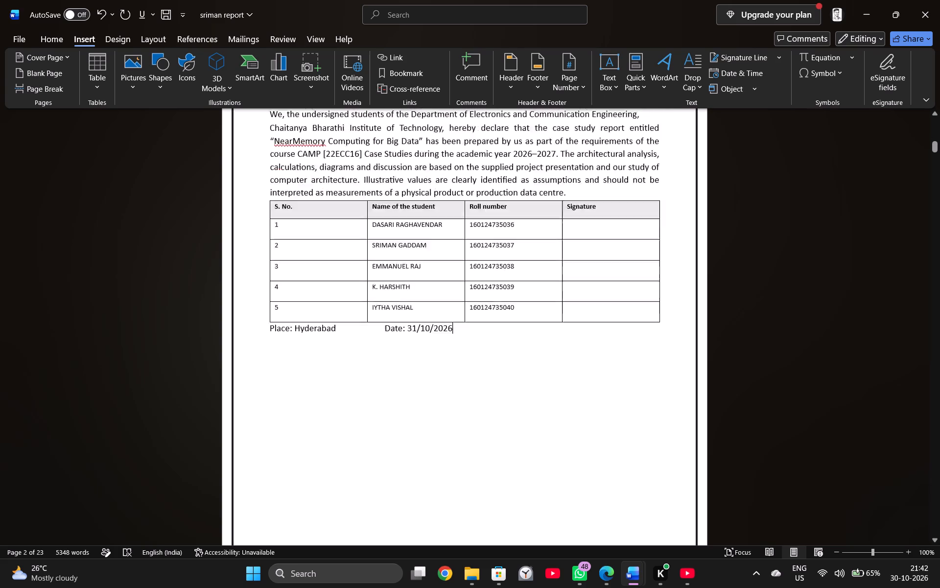
pyautogui.scroll(-7, 440, 397)
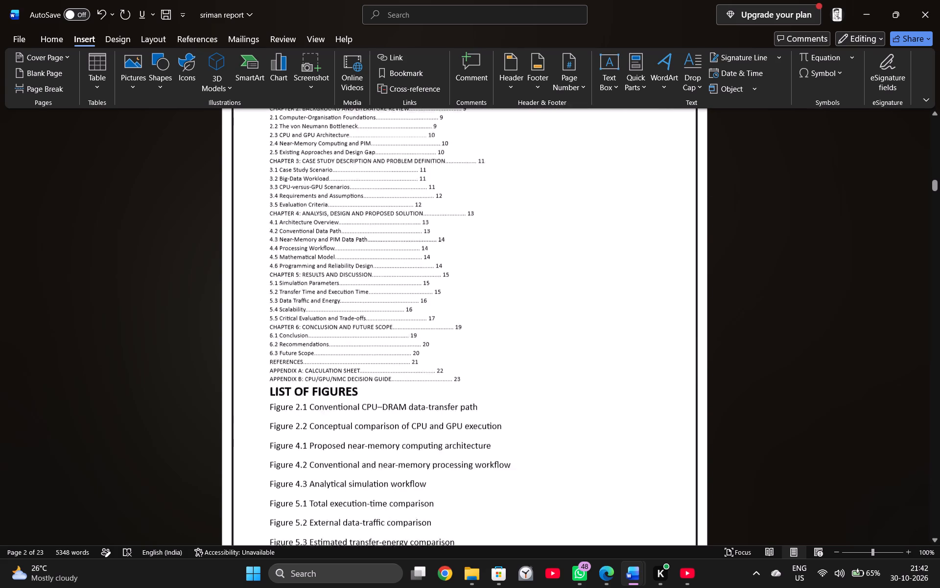
pyautogui.scroll(-9, 440, 397)
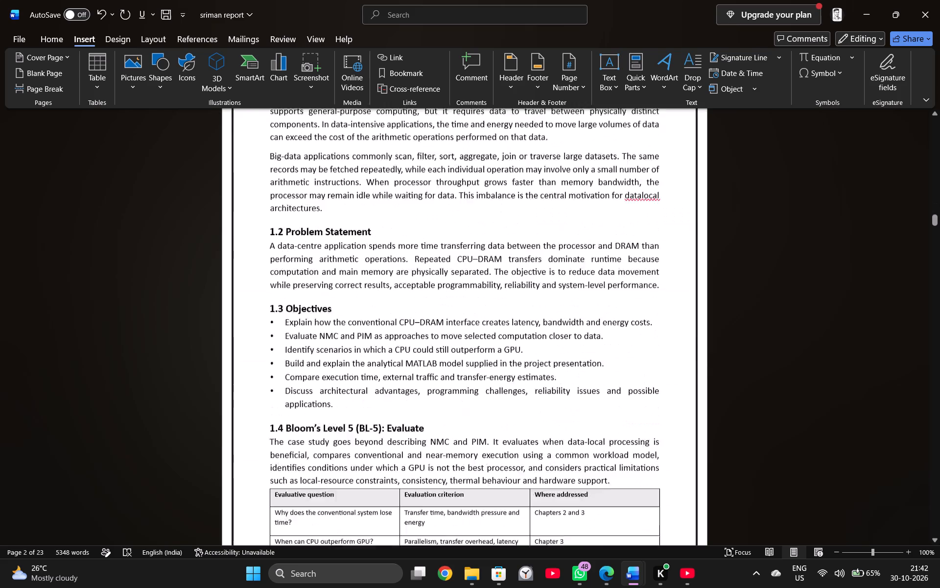
pyautogui.scroll(-9, 440, 397)
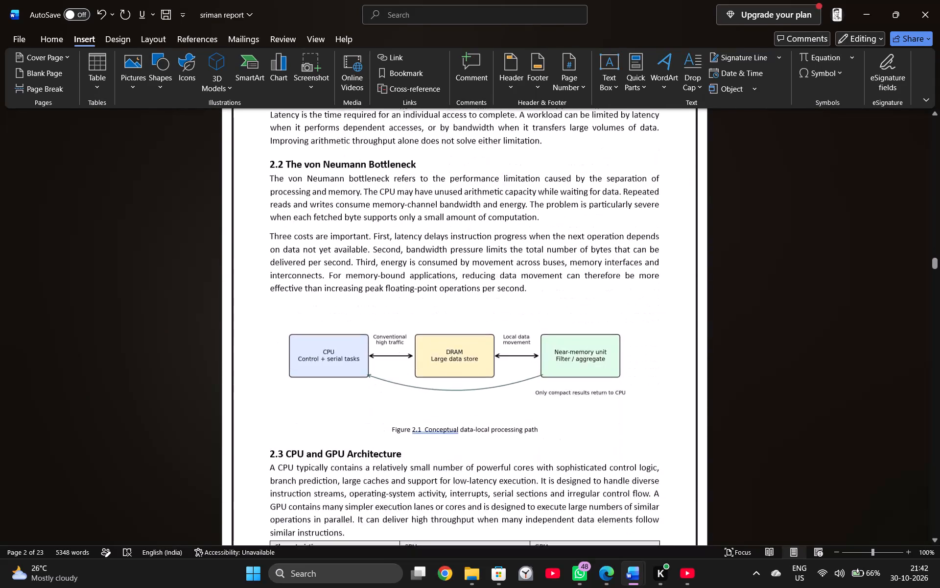
pyautogui.scroll(-8, 440, 397)
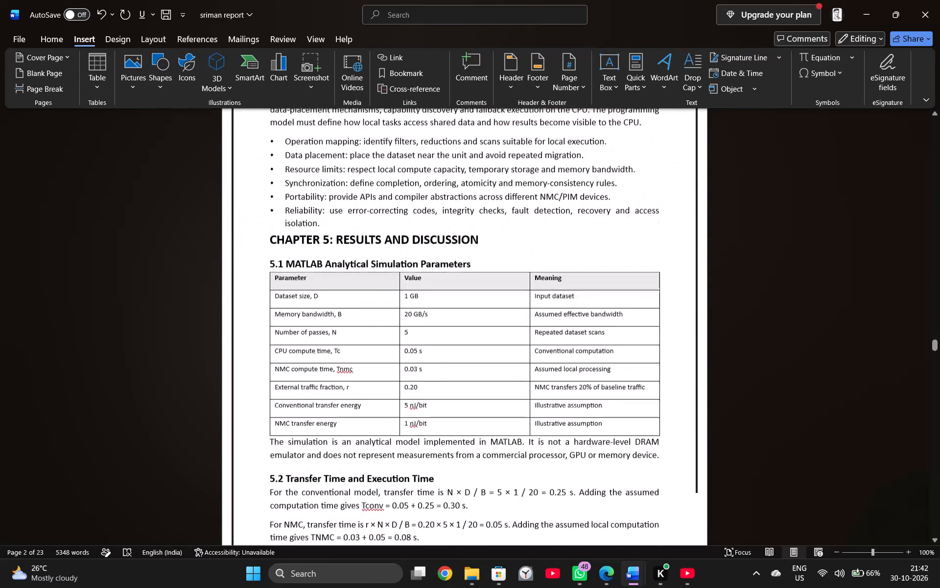
pyautogui.scroll(-8, 440, 397)
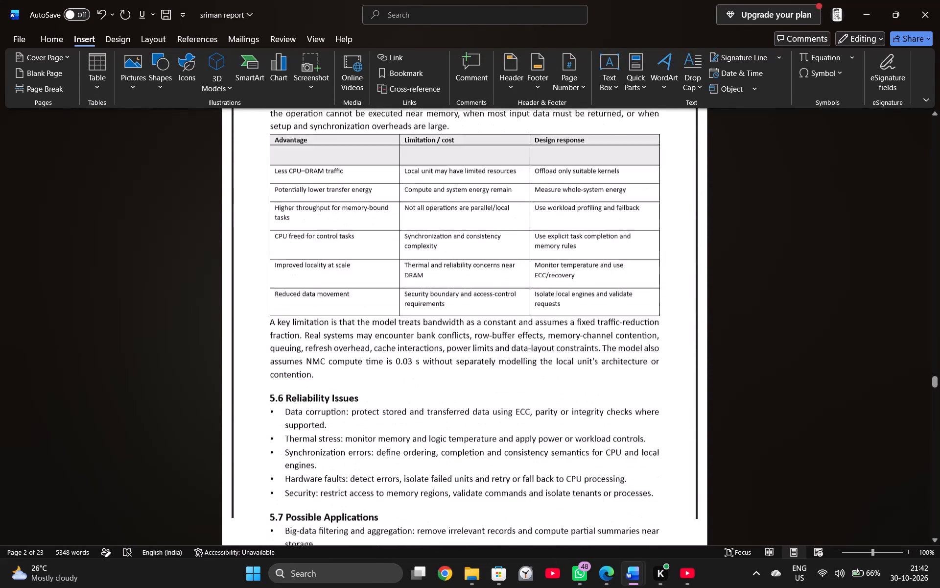
pyautogui.scroll(-8, 440, 397)
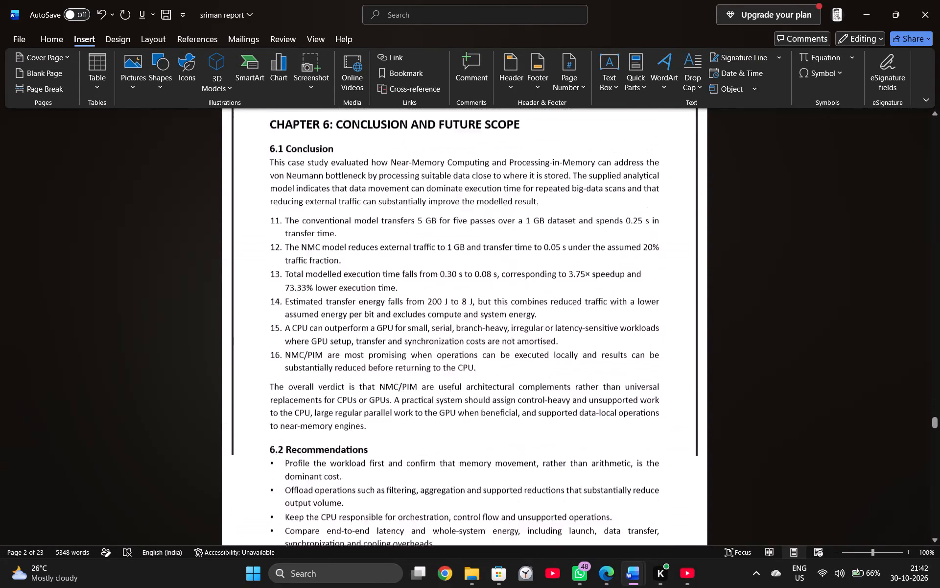
pyautogui.scroll(-8, 440, 397)
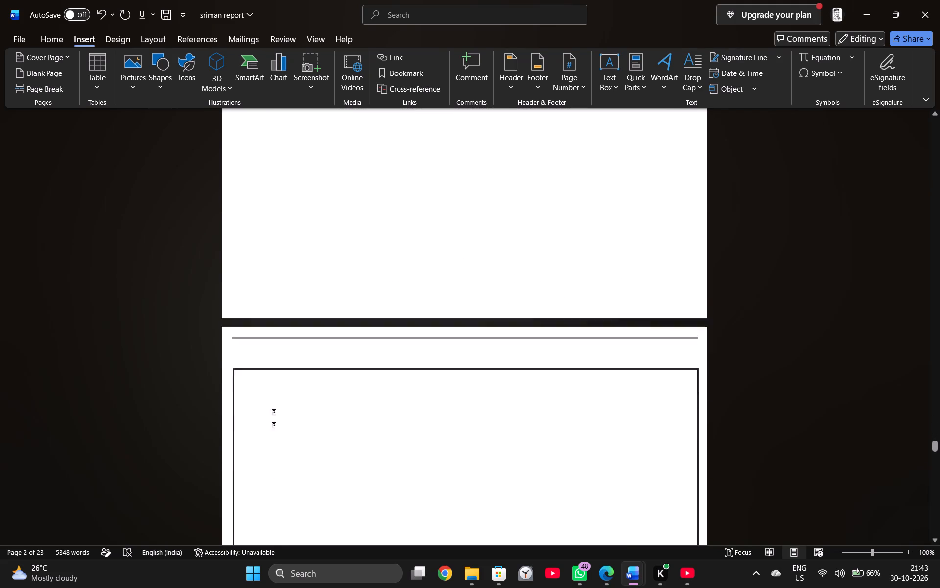
pyautogui.scroll(-7, 440, 397)
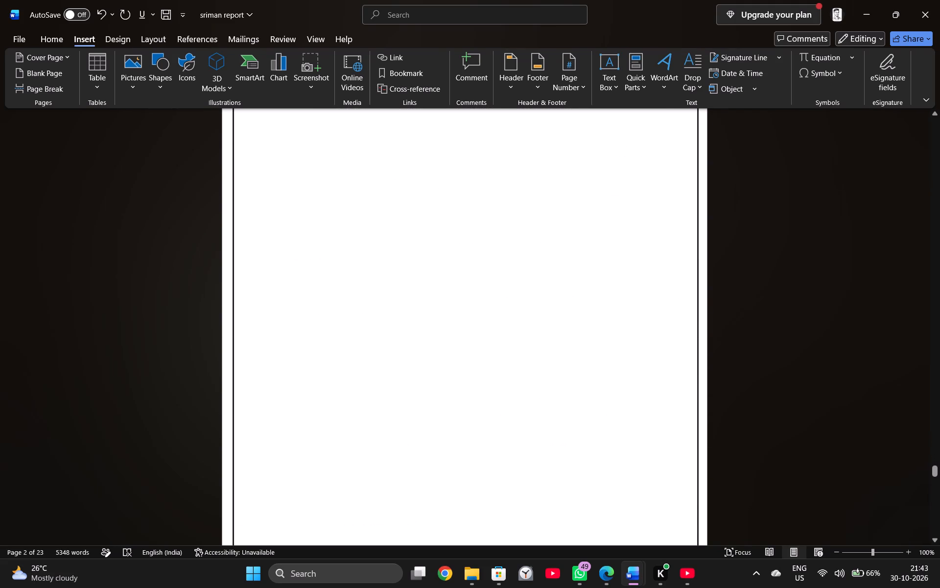
pyautogui.scroll(-3, 440, 397)
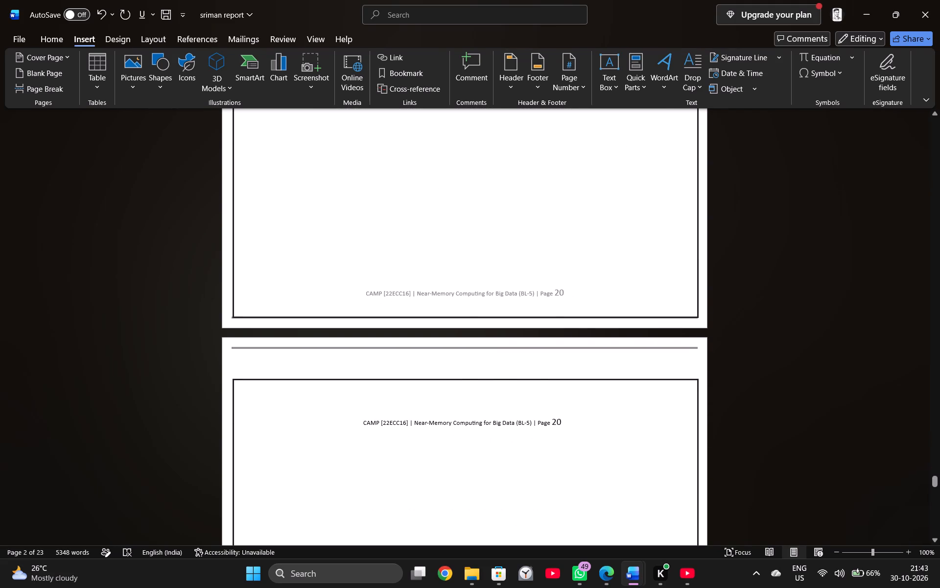
pyautogui.scroll(-5, 440, 397)
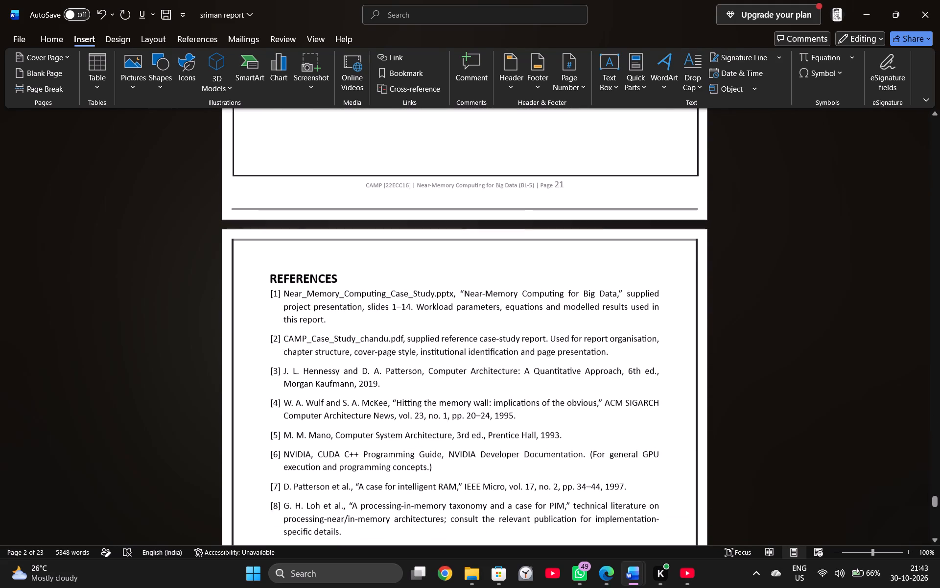
pyautogui.click(200, 344)
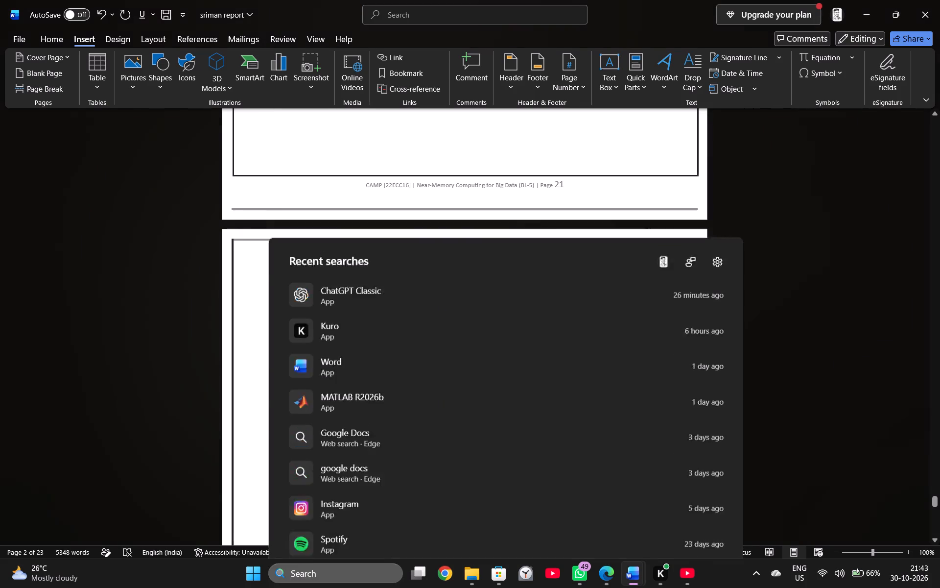
pyautogui.scroll(-8, 347, 362)
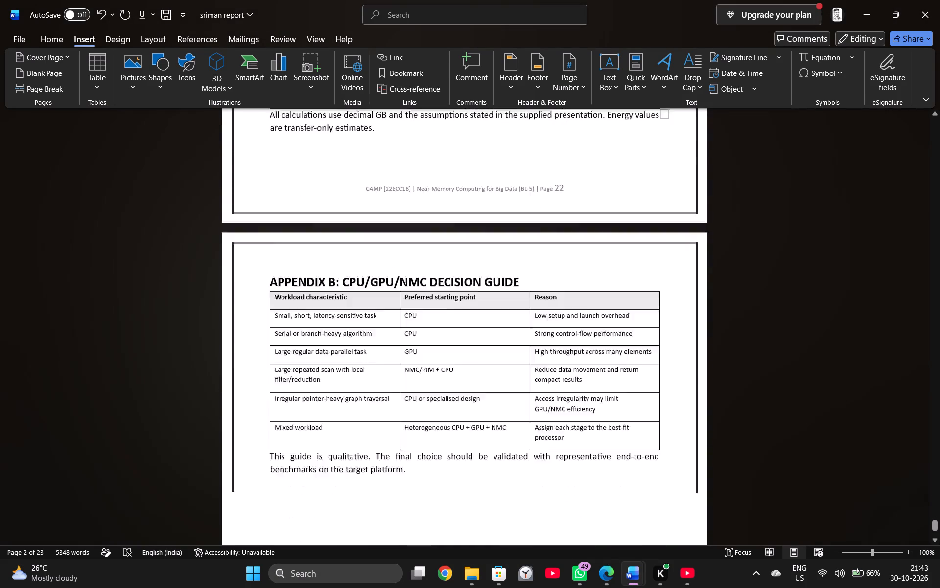
pyautogui.scroll(-7, 347, 362)
pyautogui.scroll(8, 347, 362)
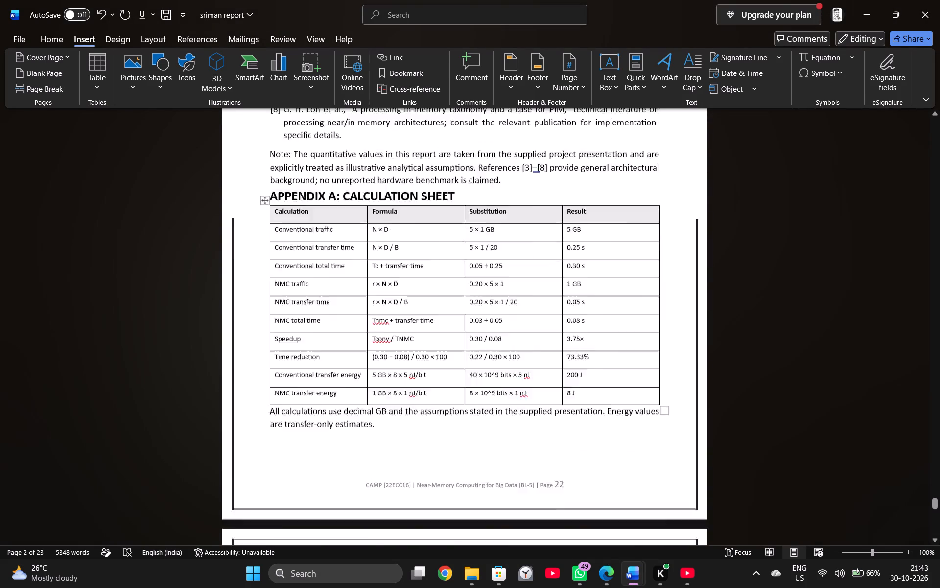
pyautogui.scroll(4, 347, 362)
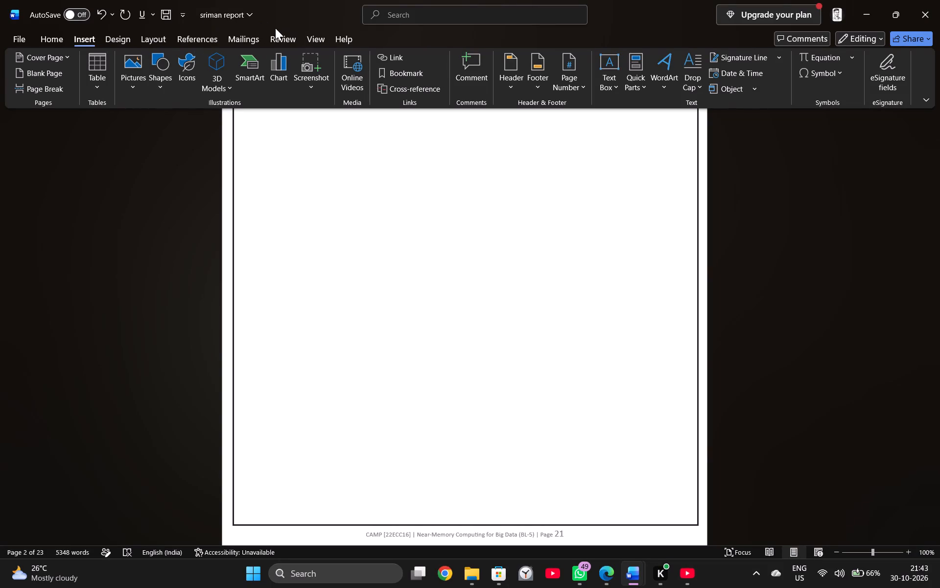
# Show the Navigation pane with page thumbnails.
pyautogui.click(311, 36)
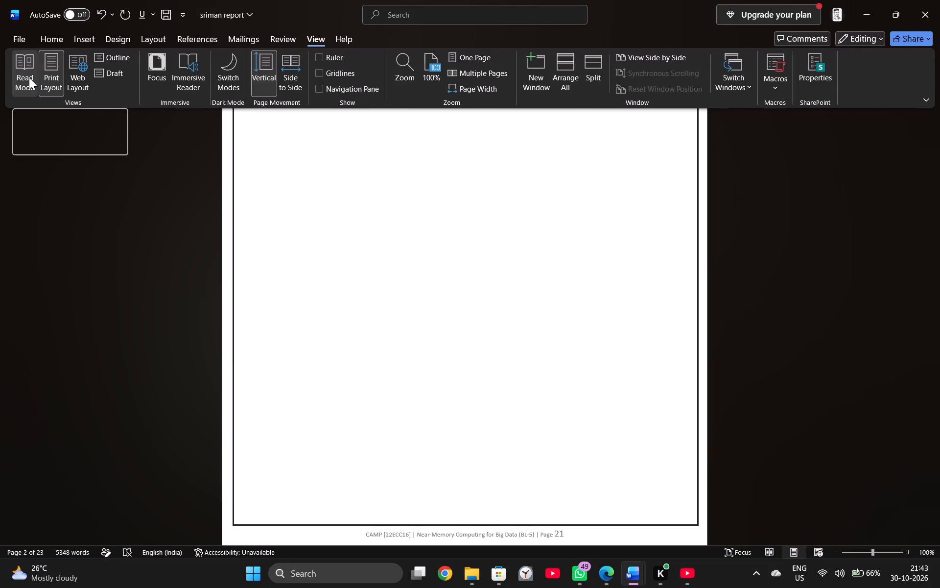
pyautogui.click(317, 89)
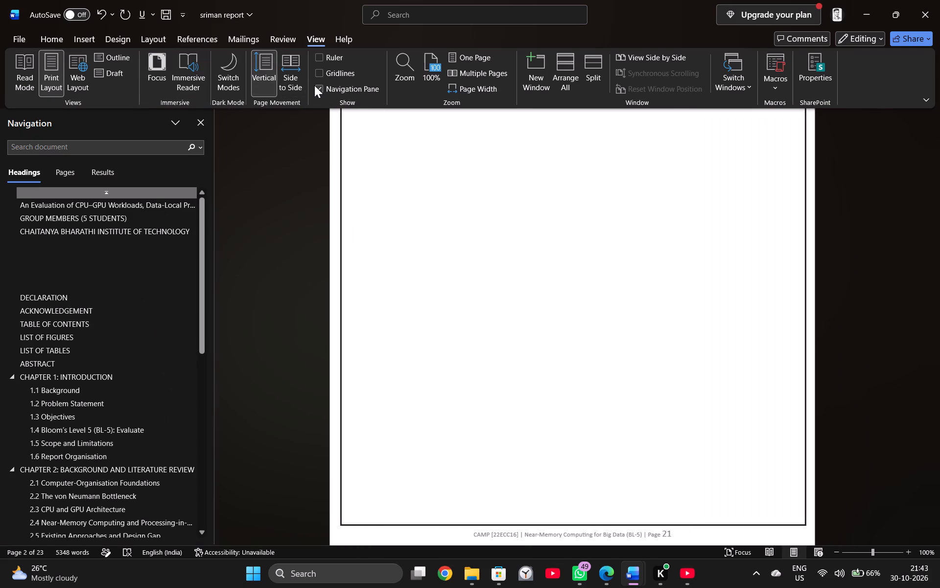
pyautogui.click(63, 168)
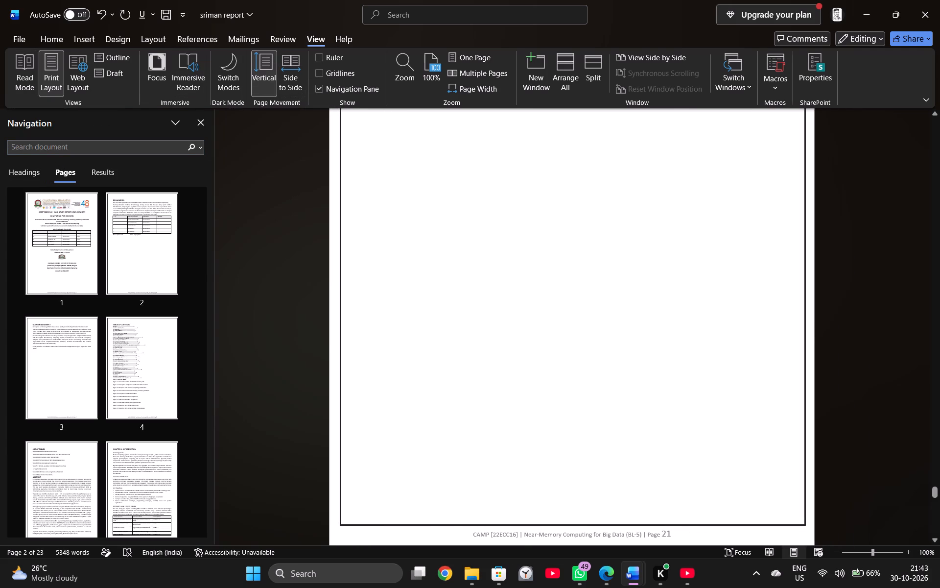
# Examine the page thumbnails from page 2 onwards for blank or badly laid-out pages.
pyautogui.click(127, 229)
pyautogui.click(56, 359)
pyautogui.click(159, 362)
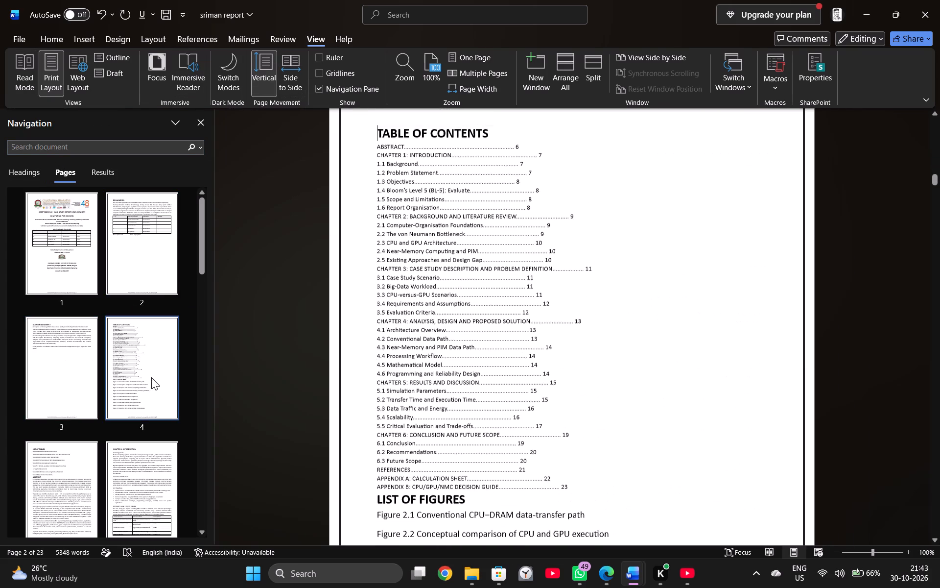
pyautogui.scroll(-2, 151, 390)
pyautogui.click(136, 361)
pyautogui.click(81, 446)
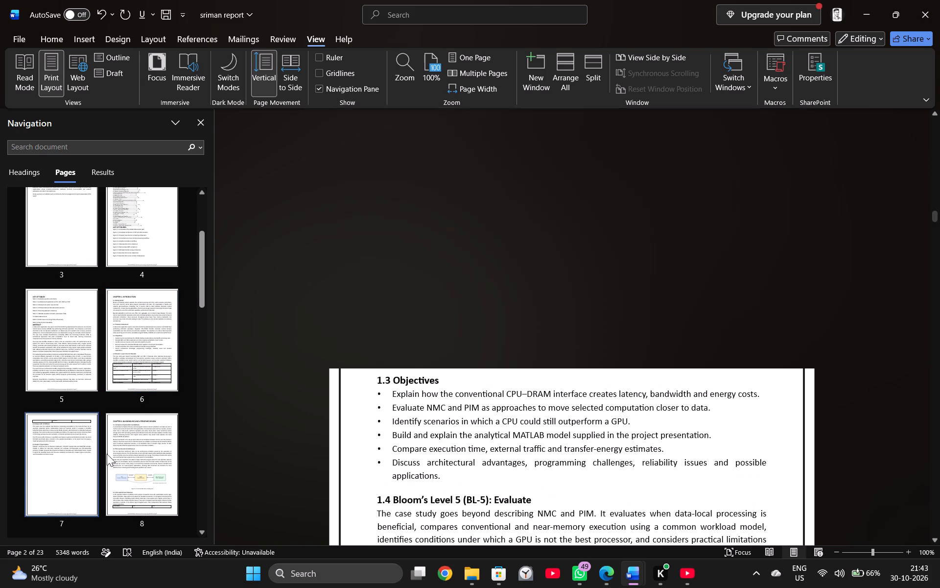
pyautogui.click(123, 457)
pyautogui.scroll(-3, 124, 460)
pyautogui.scroll(-2, 80, 423)
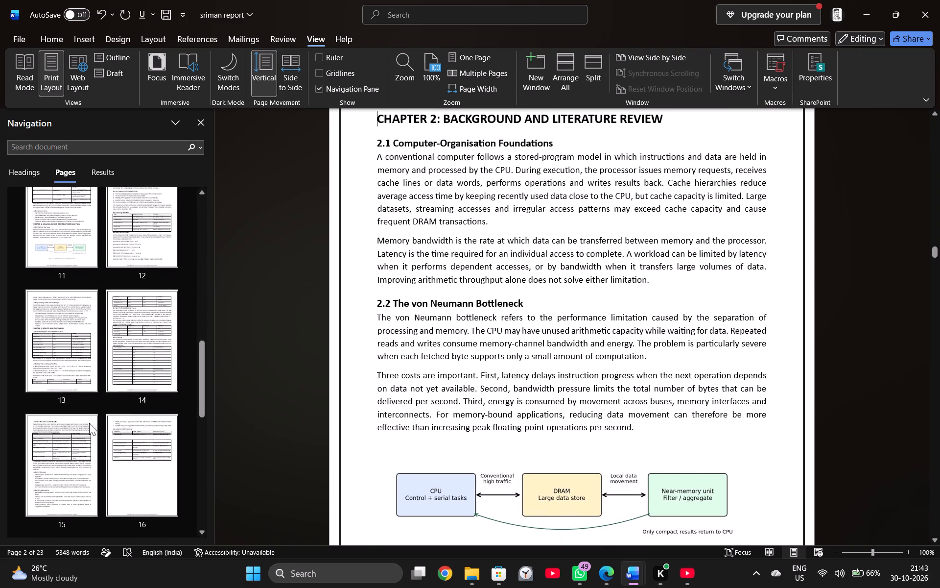
pyautogui.scroll(-2, 127, 404)
# Try to delete blank page 18 by removing characters backwards from the start of that page.
pyautogui.click(139, 347)
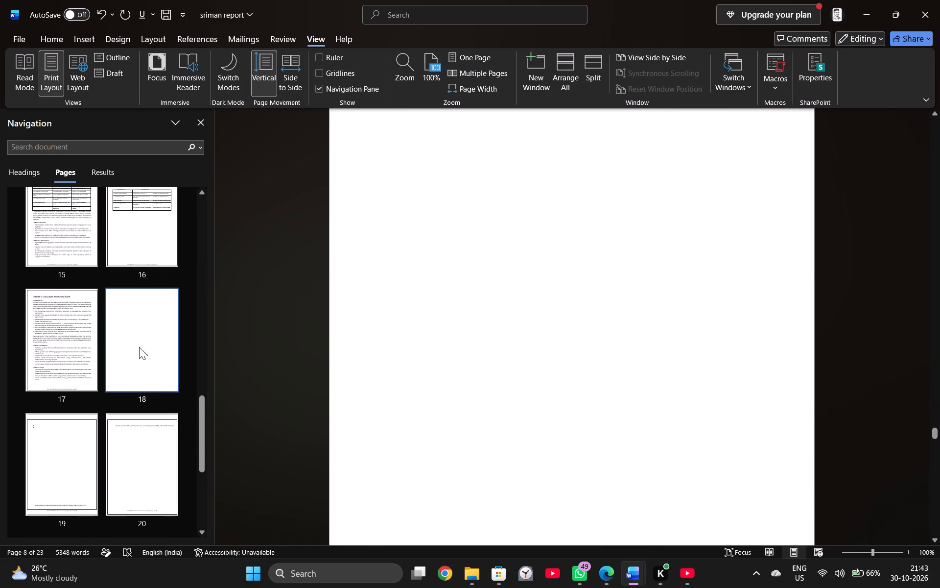
pyautogui.doubleClick(139, 347)
pyautogui.press('BackSpace')
pyautogui.press('BackSpace')
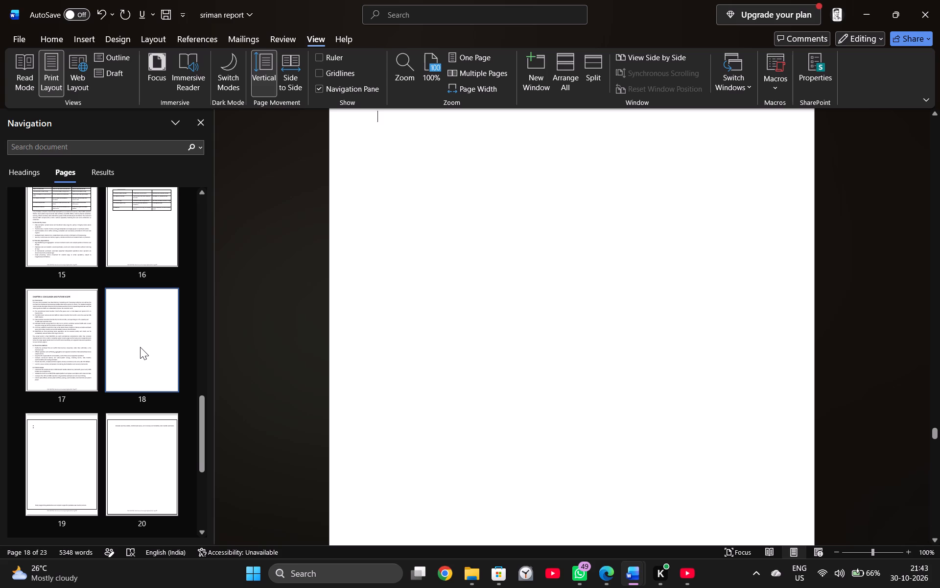
pyautogui.press('BackSpace')
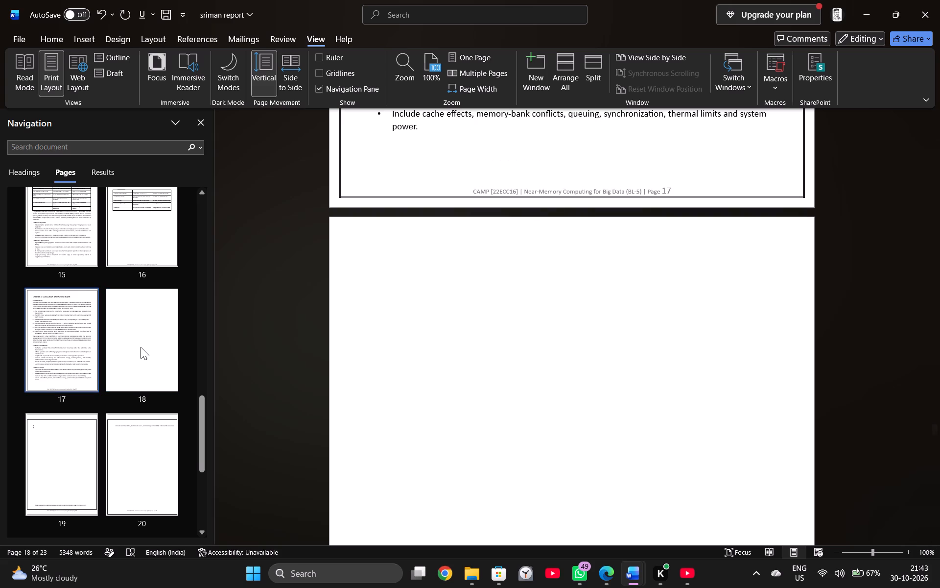
pyautogui.doubleClick(141, 347)
pyautogui.click(142, 347)
pyautogui.press('BackSpace')
pyautogui.press('BackSpace')
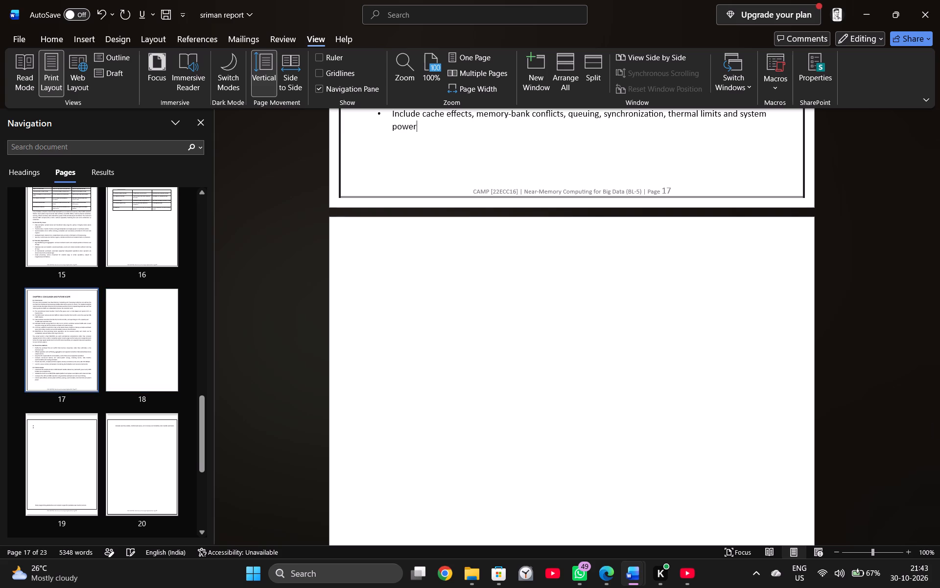
pyautogui.doubleClick(145, 343)
pyautogui.press('BackSpace')
pyautogui.press('BackSpace')
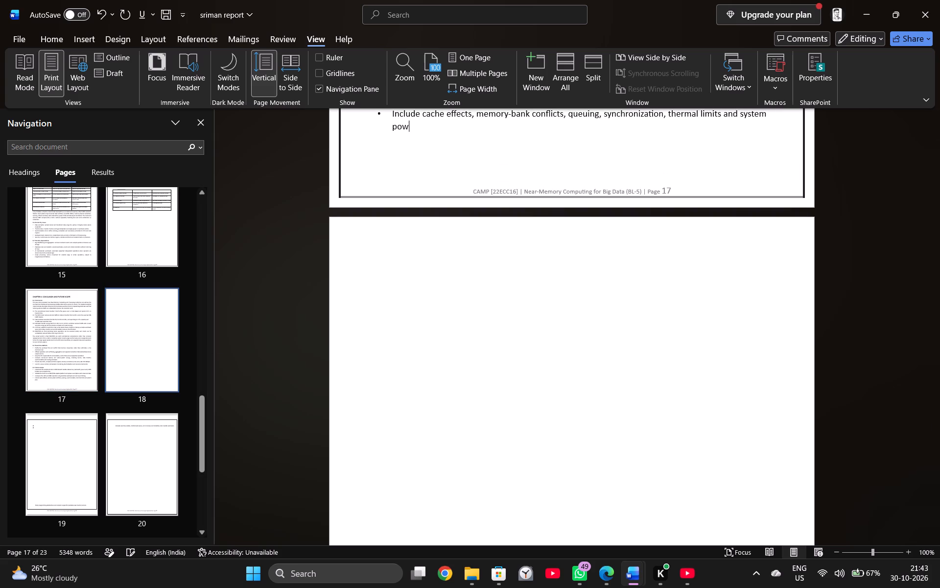
# Remove the break and full stop before "Evaluate security isolation" on page 20, joining it to the "Study programming abstractions" line.
pyautogui.click(118, 472)
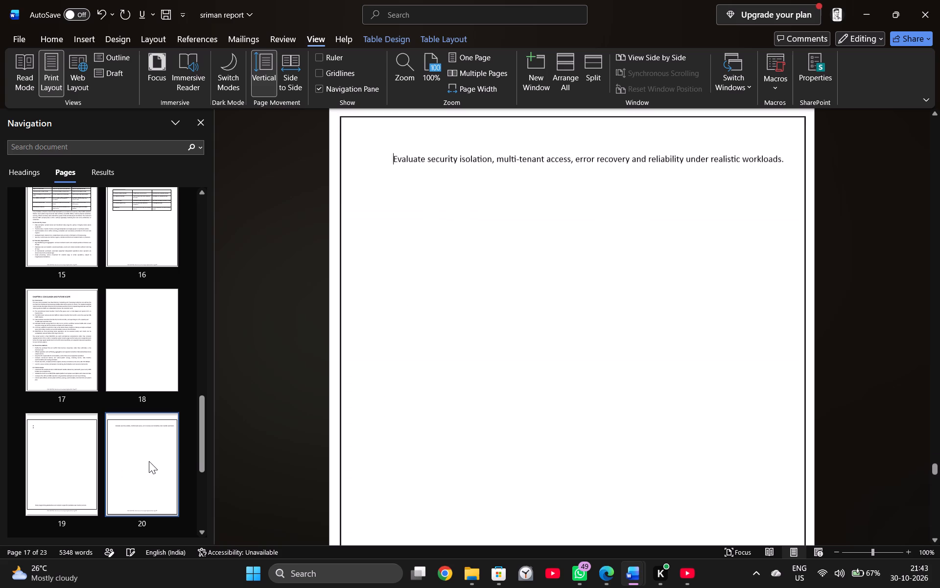
pyautogui.press('BackSpace')
pyautogui.press('BackSpace')
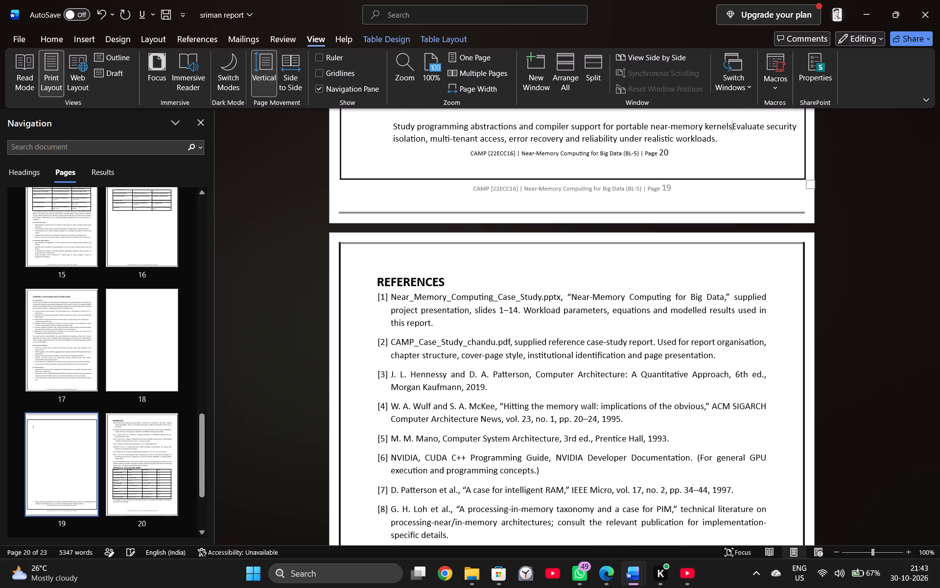
# Try again to delete blank page 18 after the Chapter 6 page by removing characters backwards from its start.
pyautogui.click(63, 455)
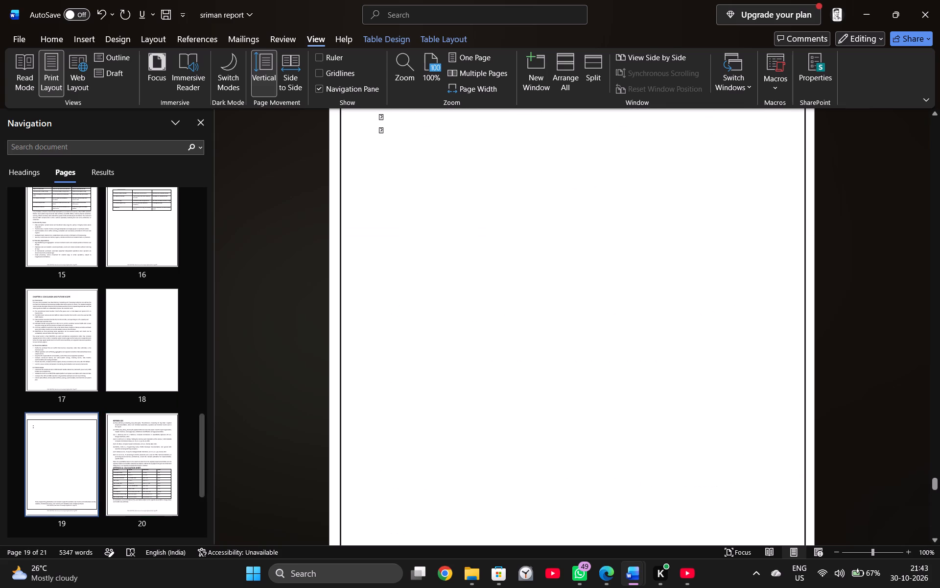
pyautogui.scroll(6, 427, 351)
pyautogui.click(159, 340)
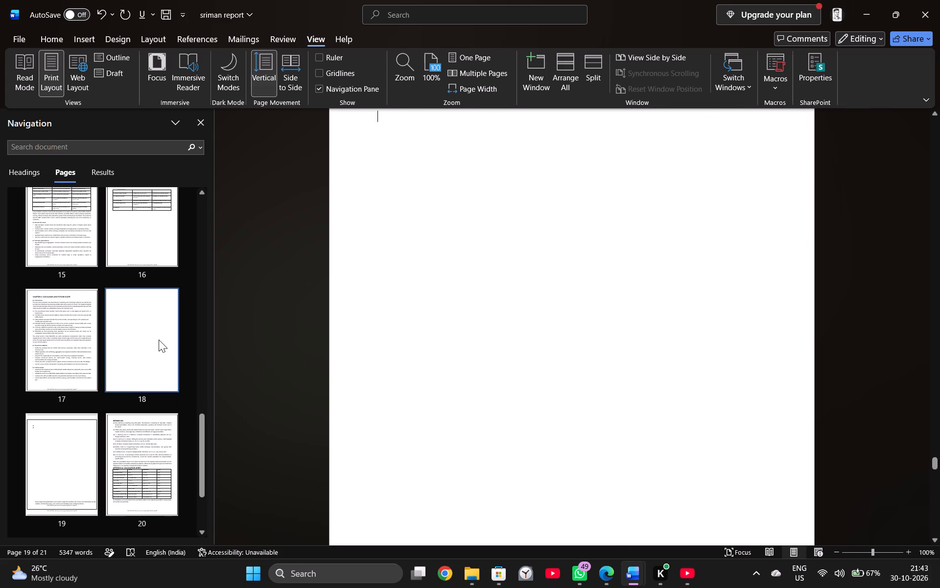
pyautogui.press('BackSpace')
pyautogui.press('BackSpace')
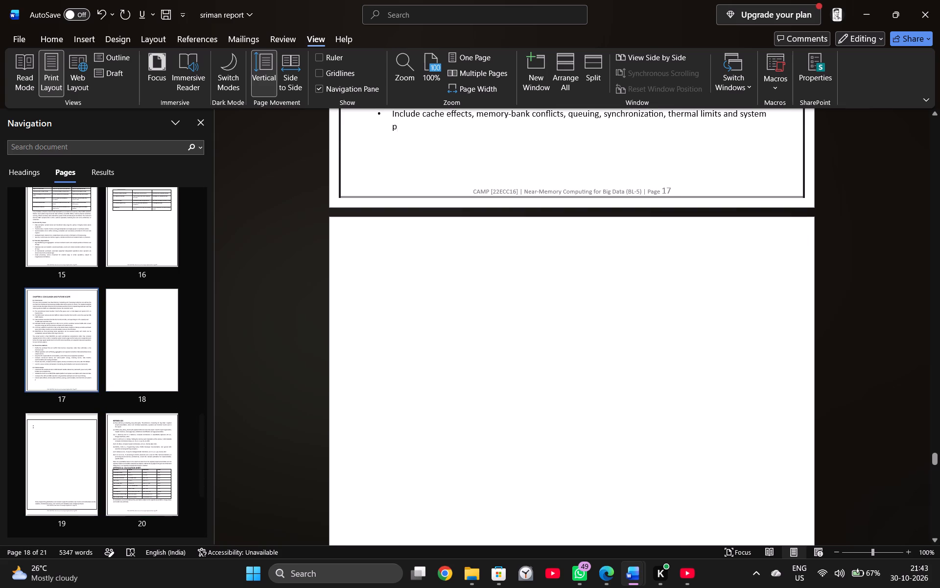
# Examine the closing pages from page 19 through References to Appendix B for remaining layout problems.
pyautogui.click(49, 478)
pyautogui.scroll(-4, 545, 407)
pyautogui.scroll(3, 547, 402)
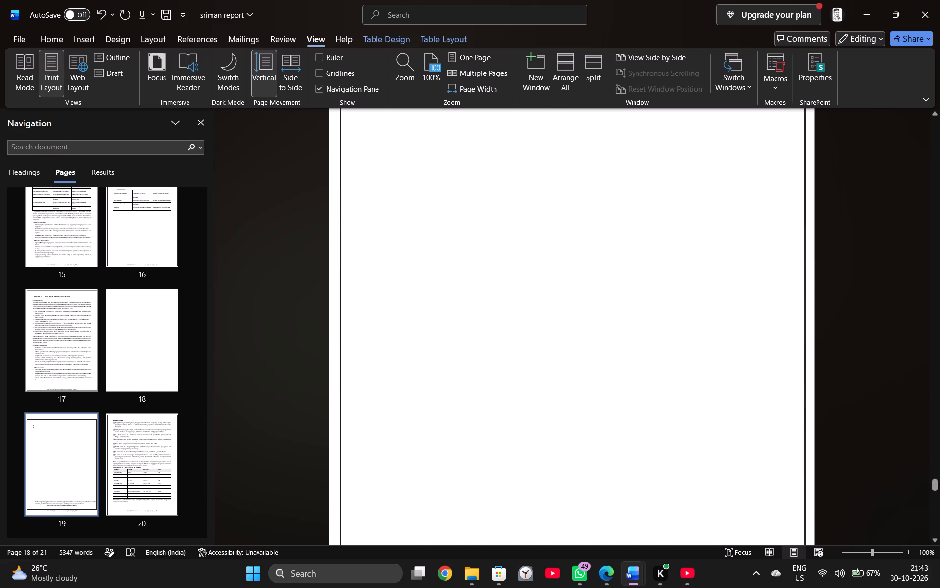
pyautogui.scroll(2, 547, 401)
pyautogui.scroll(-11, 547, 401)
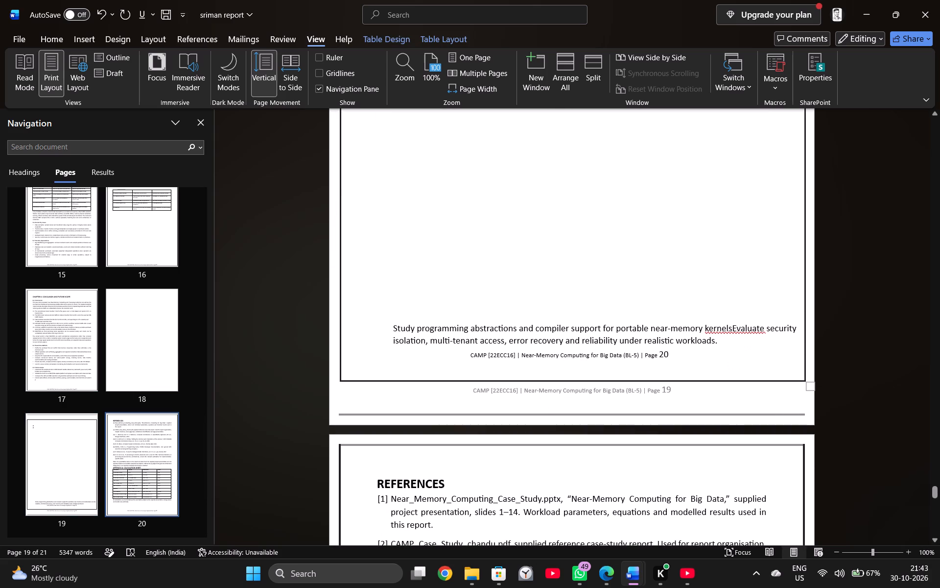
pyautogui.scroll(-8, 488, 168)
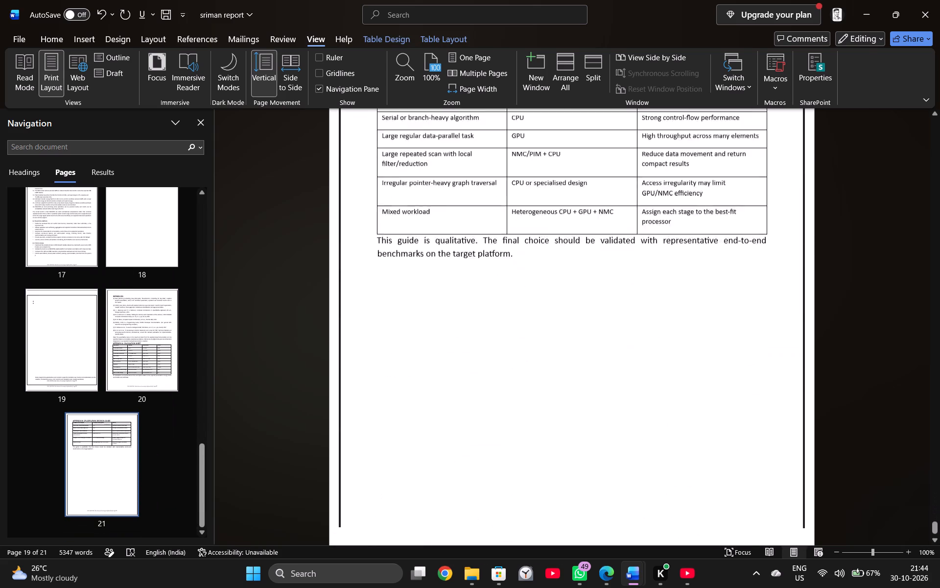
# Examine the pages from Appendix B back through References and Chapter 6 to the requirement traceability table for blank pages and layout problems.
pyautogui.scroll(-2, 488, 168)
pyautogui.scroll(6, 488, 168)
pyautogui.scroll(3, 939, 0)
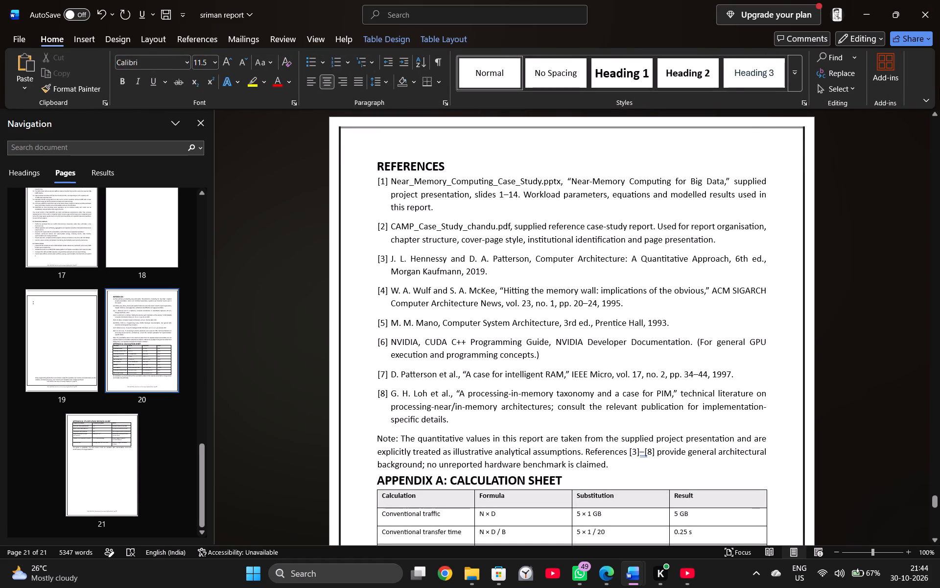
pyautogui.scroll(6, 654, 198)
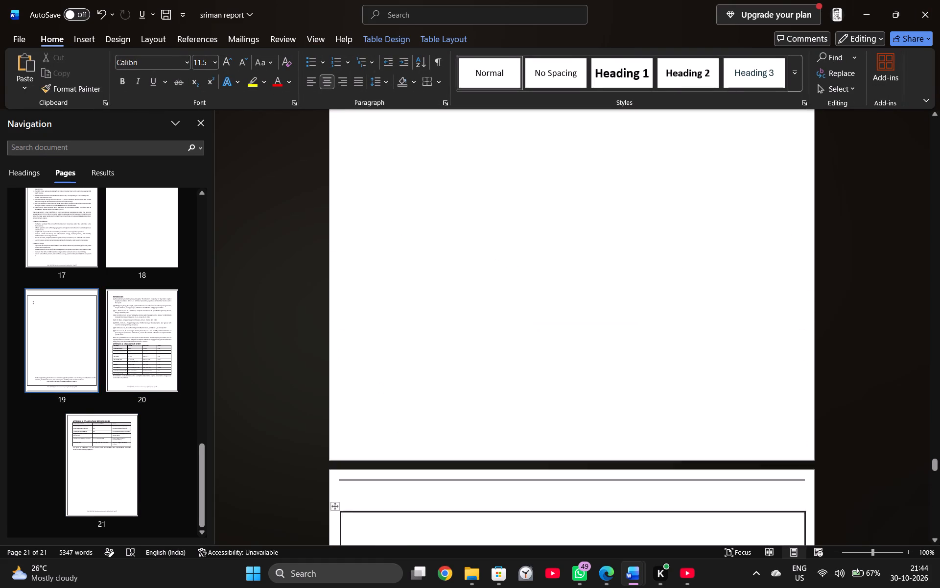
pyautogui.scroll(4, 654, 198)
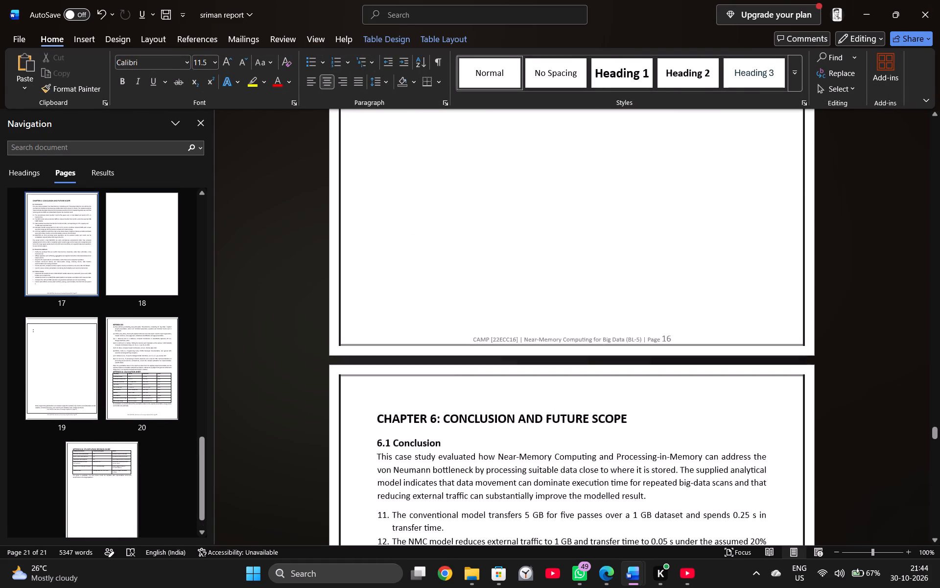
pyautogui.scroll(1, 679, 181)
pyautogui.scroll(-2, 680, 181)
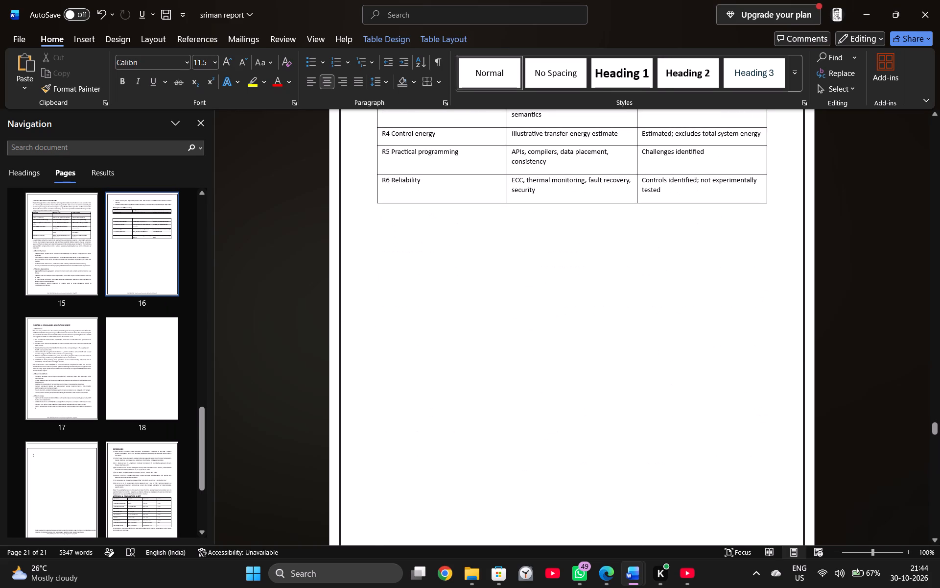
# Try to delete blank page 18 by removing characters backwards from its start into the last Future Scope bullet on page 17.
pyautogui.click(161, 361)
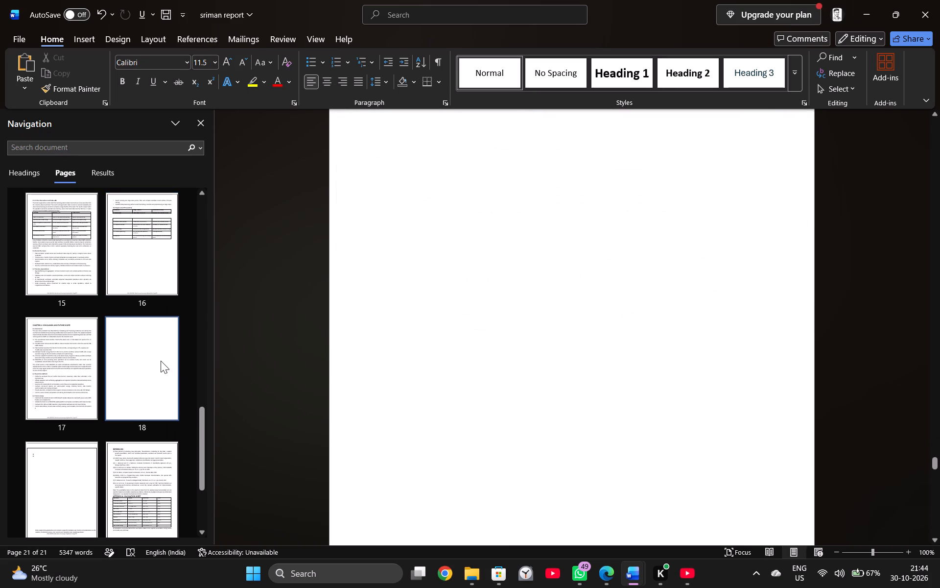
pyautogui.scroll(1, 404, 321)
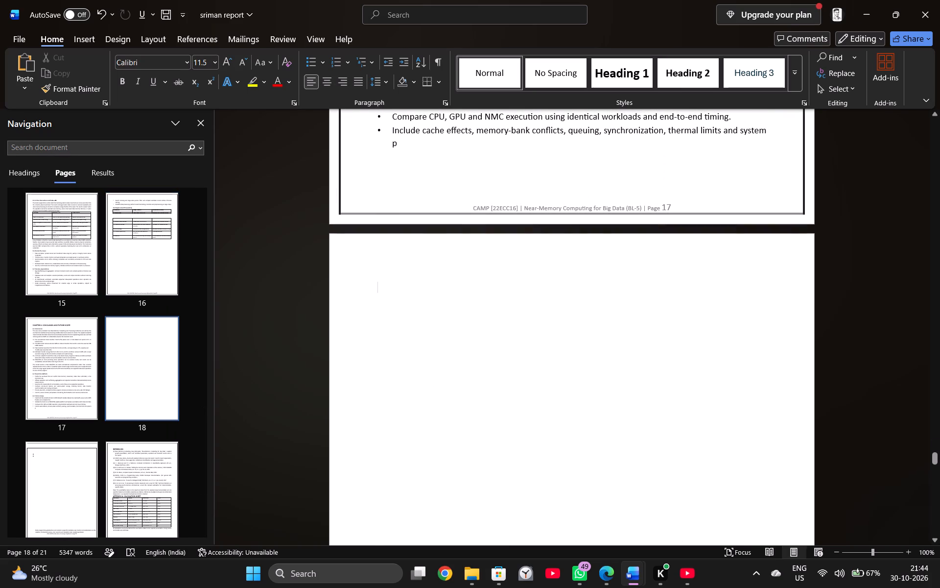
pyautogui.click(151, 367)
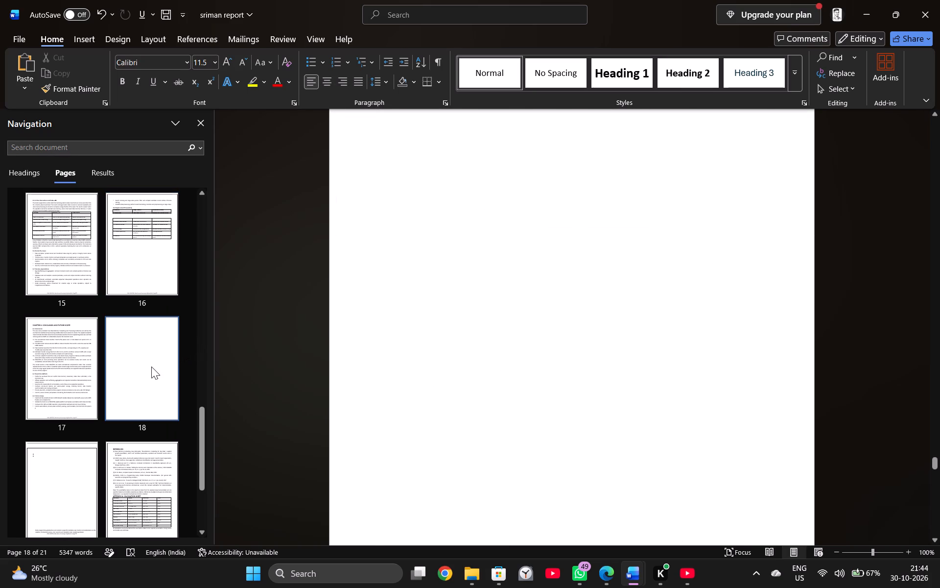
pyautogui.press('BackSpace')
pyautogui.press('BackSpace')
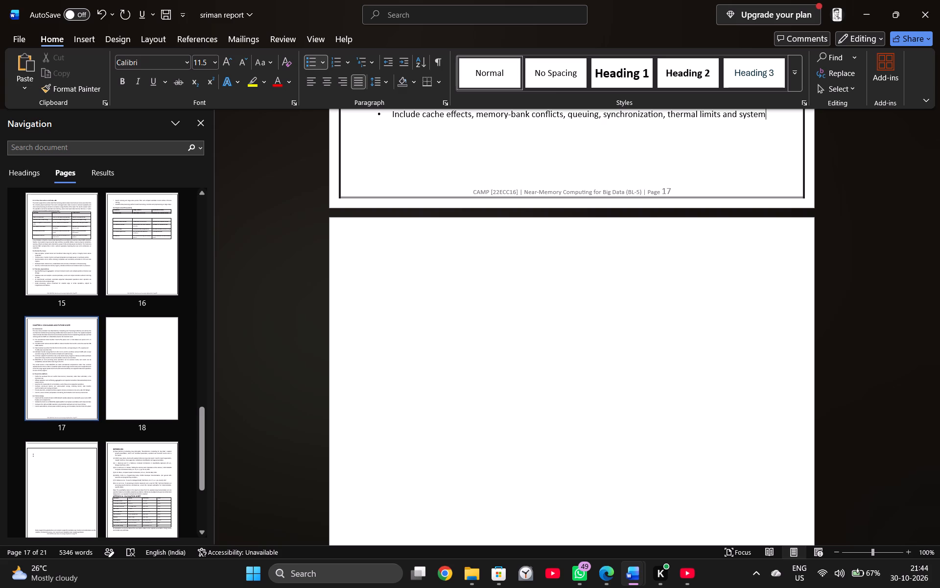
pyautogui.rightClick(147, 371)
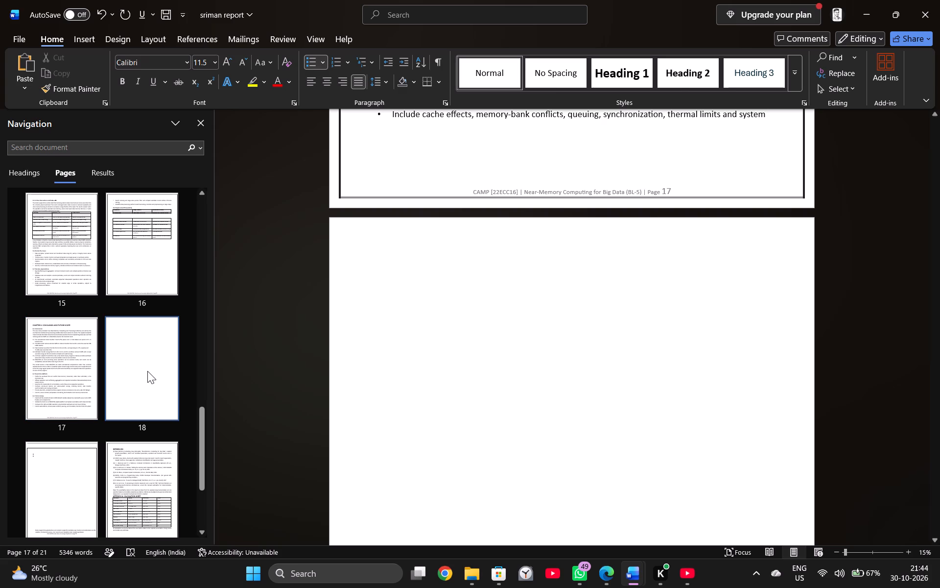
pyautogui.rightClick(147, 371)
pyautogui.rightClick(147, 371)
pyautogui.press('BackSpace')
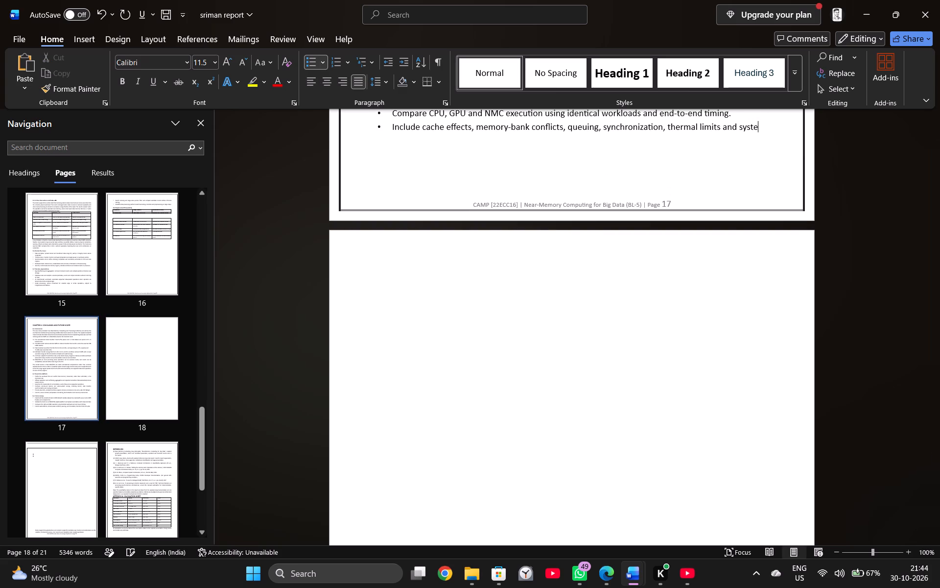
pyautogui.doubleClick(138, 392)
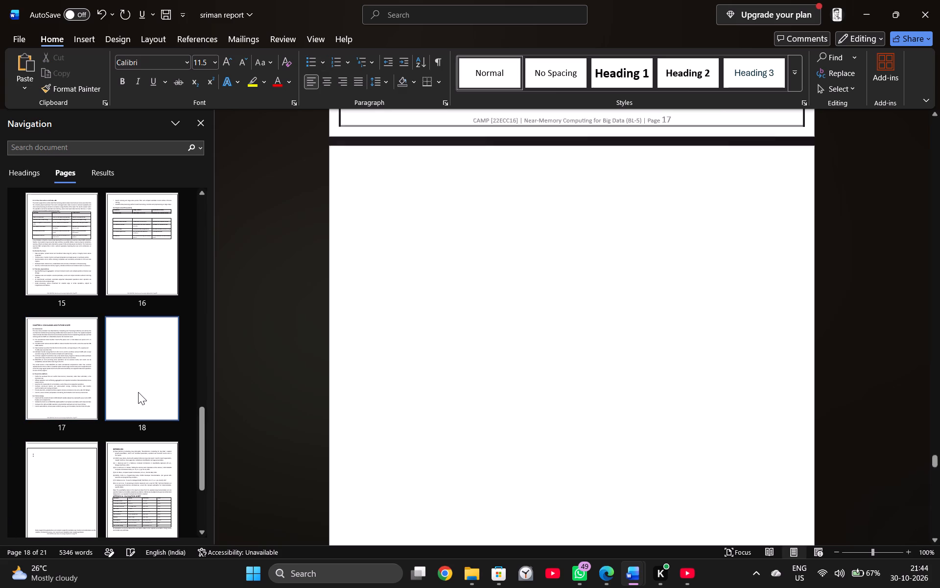
pyautogui.doubleClick(138, 392)
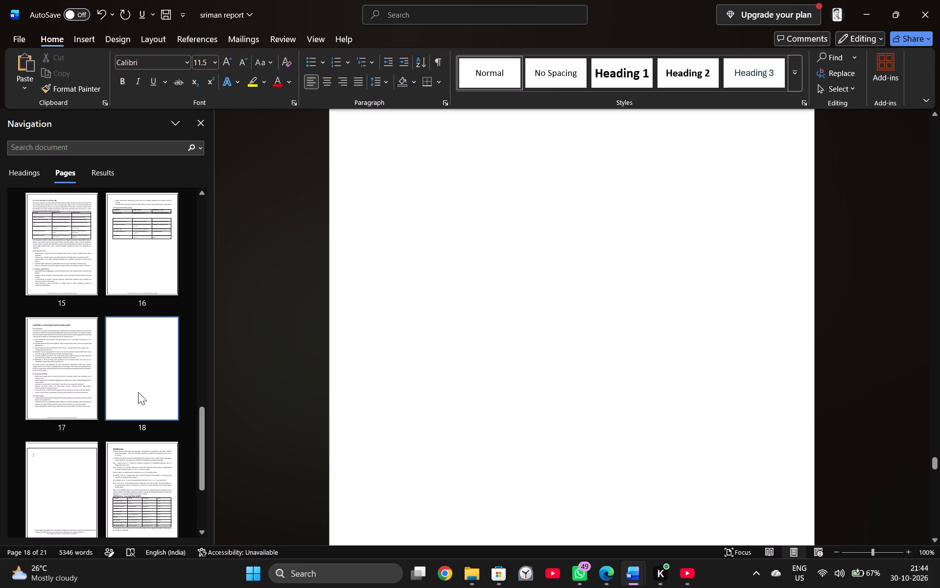
pyautogui.press('BackSpace')
# Examine the report from the References and Appendix A pages back to the cover page for layout problems.
pyautogui.click(63, 446)
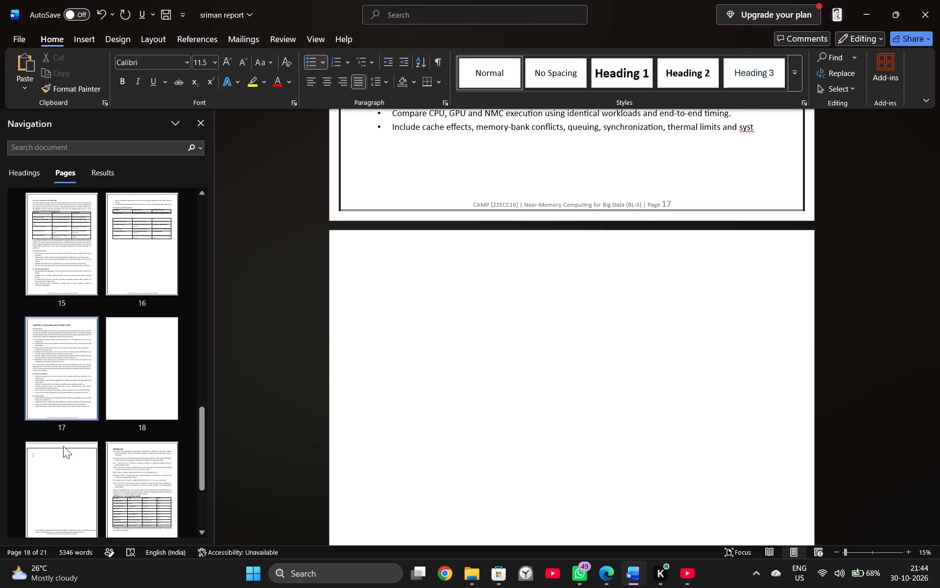
pyautogui.scroll(-3, 482, 427)
pyautogui.hscroll(1, 482, 427)
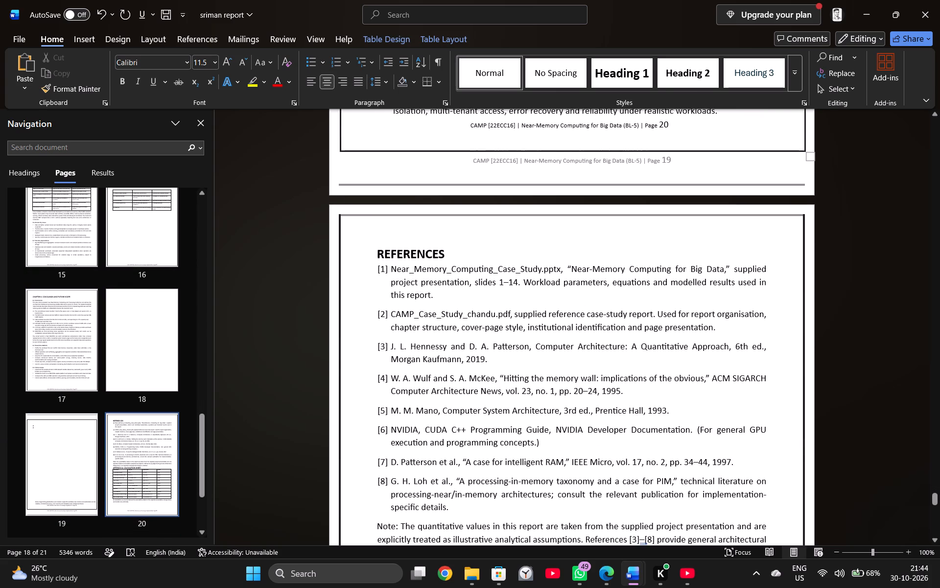
pyautogui.hscroll(1, 482, 427)
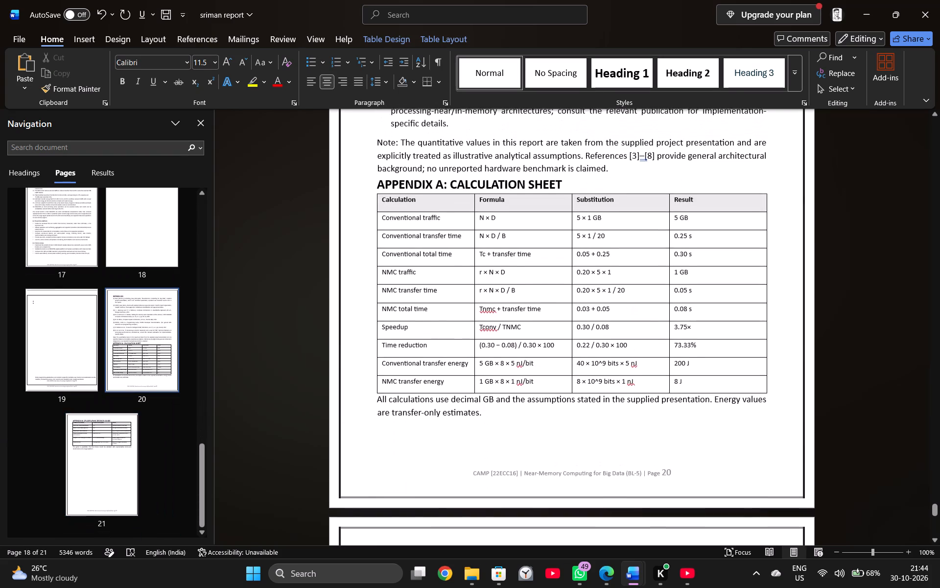
pyautogui.hscroll(1, 482, 427)
pyautogui.scroll(1, 482, 427)
pyautogui.hscroll(1, 482, 427)
pyautogui.scroll(4, 482, 427)
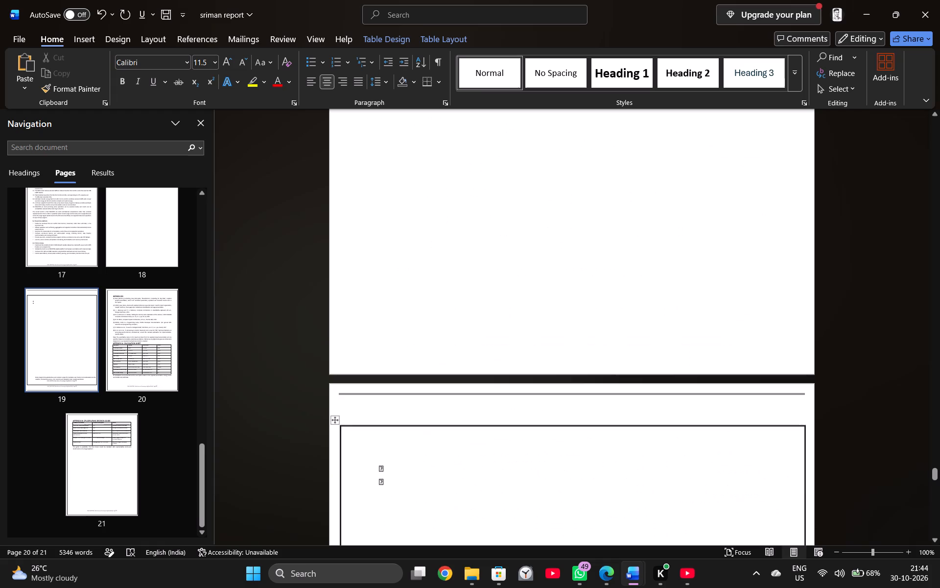
pyautogui.scroll(5, 482, 427)
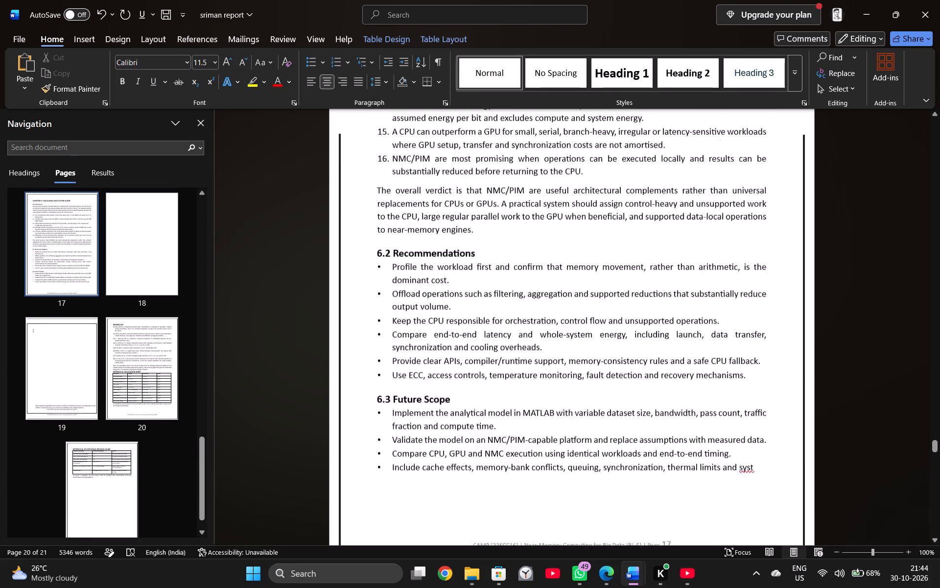
pyautogui.scroll(4, 482, 427)
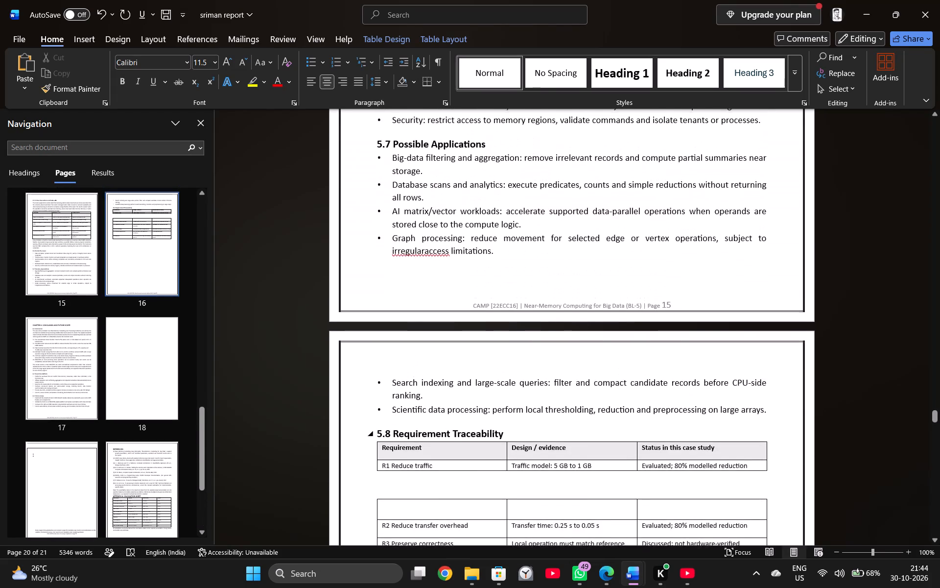
pyautogui.scroll(19, 482, 427)
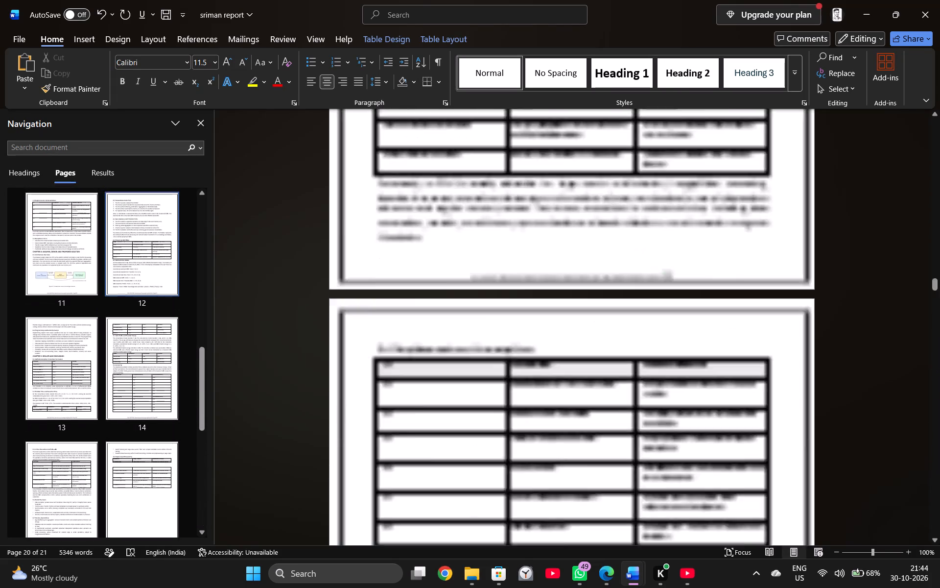
pyautogui.scroll(20, 486, 424)
pyautogui.scroll(20, 486, 424)
pyautogui.scroll(20, 486, 424)
# Review the report from the cover page's group members table through the declaration, contents and chapters up to the Chapter 4 architecture figure.
pyautogui.rightClick(486, 424)
pyautogui.scroll(-1, 486, 424)
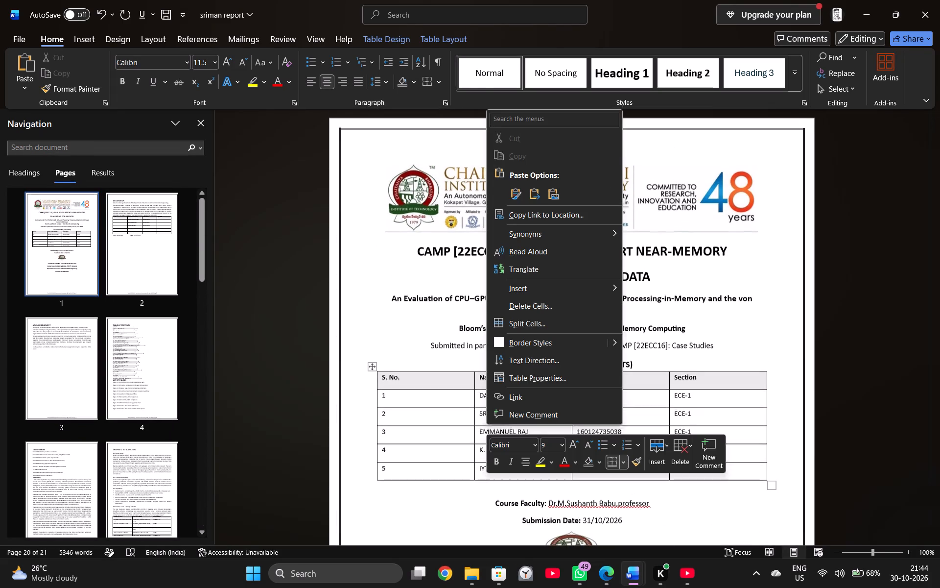
pyautogui.scroll(-1, 486, 424)
pyautogui.click(392, 269)
pyautogui.scroll(-1, 462, 338)
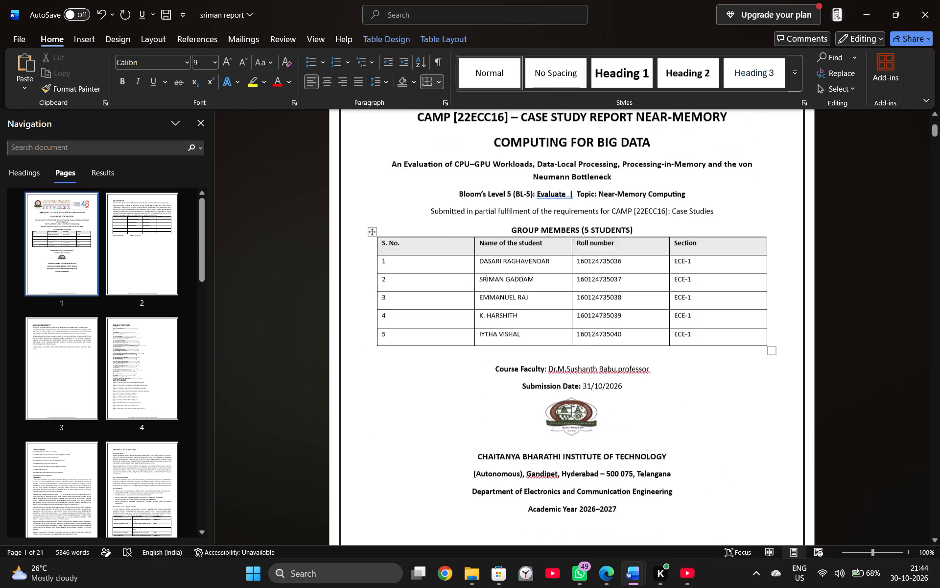
pyautogui.scroll(-3, 462, 338)
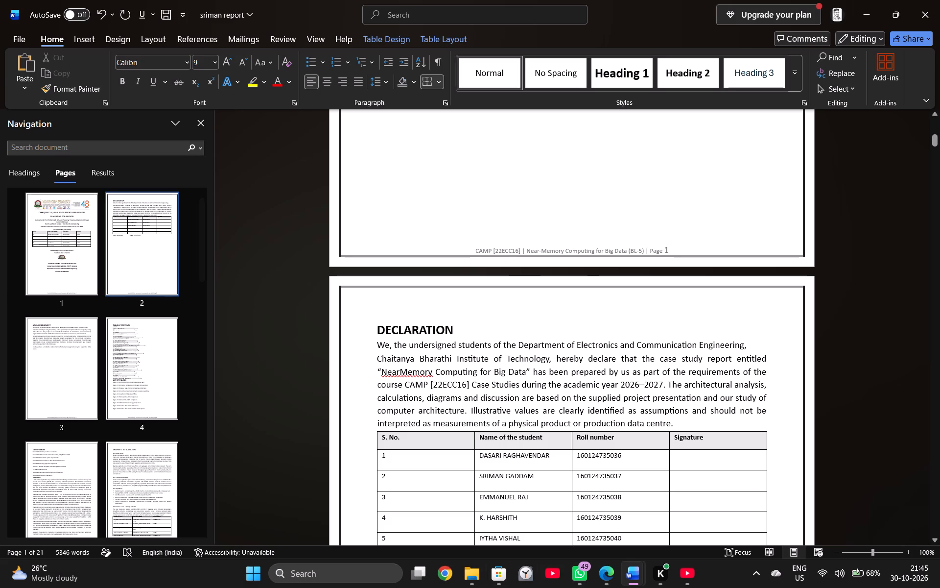
pyautogui.scroll(-5, 443, 454)
pyautogui.scroll(-4, 333, 530)
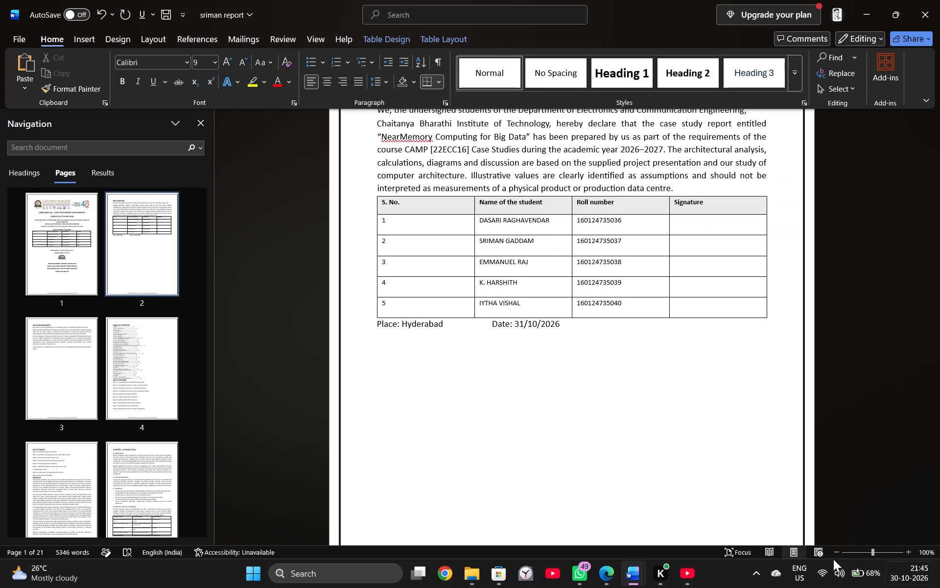
pyautogui.scroll(-1, 93, 587)
pyautogui.scroll(-20, 532, 454)
pyautogui.scroll(-1, 532, 454)
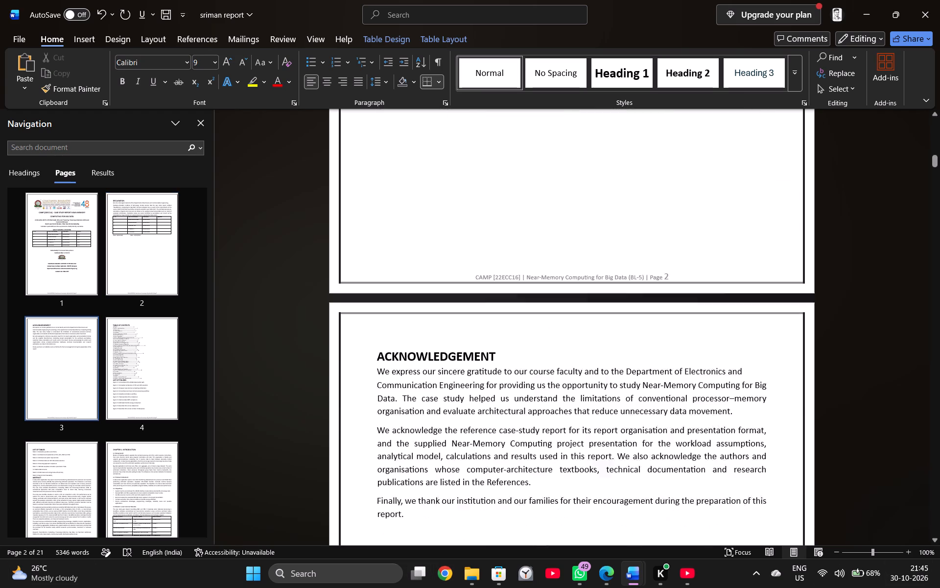
pyautogui.scroll(-20, 500, 469)
pyautogui.scroll(-20, 500, 469)
pyautogui.scroll(-7, 500, 469)
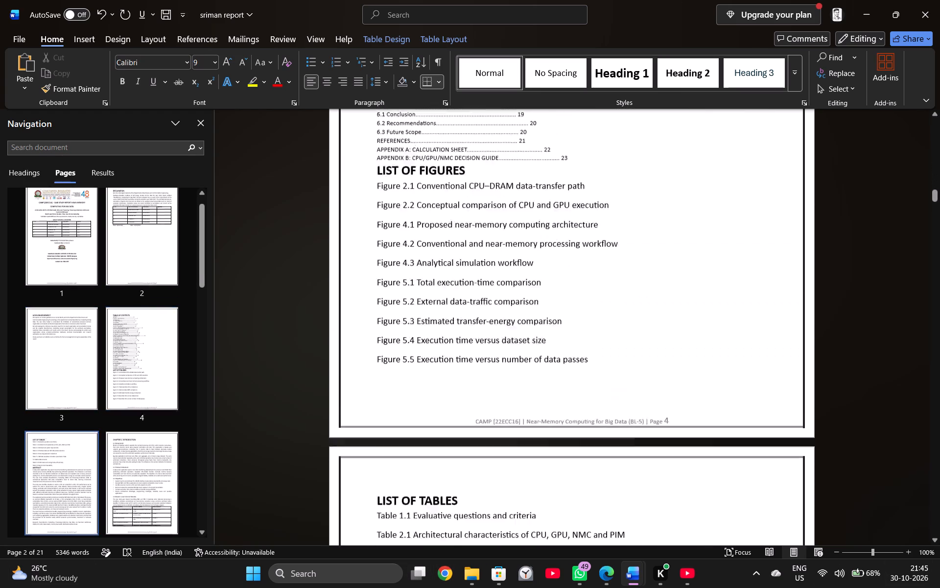
pyautogui.scroll(-20, 496, 468)
pyautogui.scroll(-5, 496, 468)
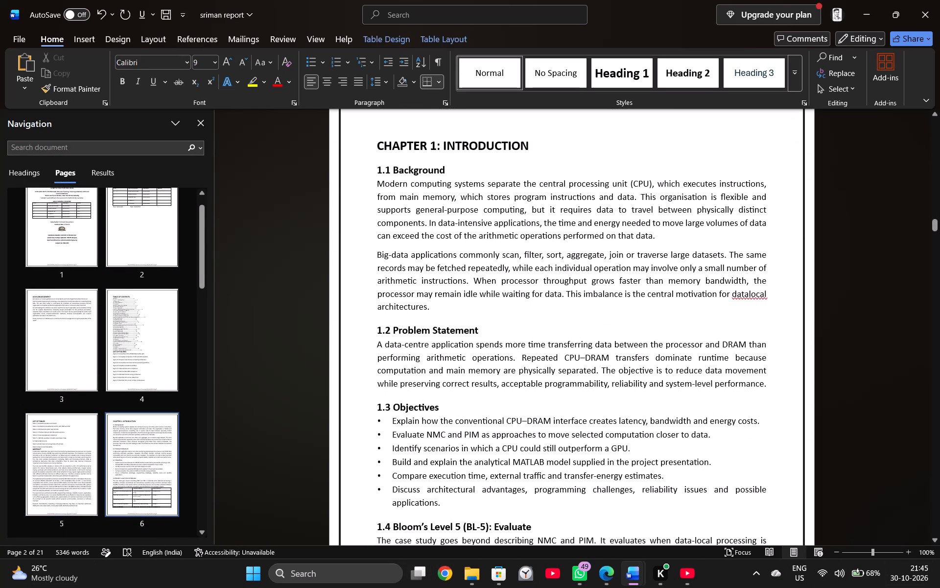
pyautogui.scroll(-8, 510, 491)
pyautogui.scroll(-16, 512, 494)
pyautogui.scroll(-8, 507, 498)
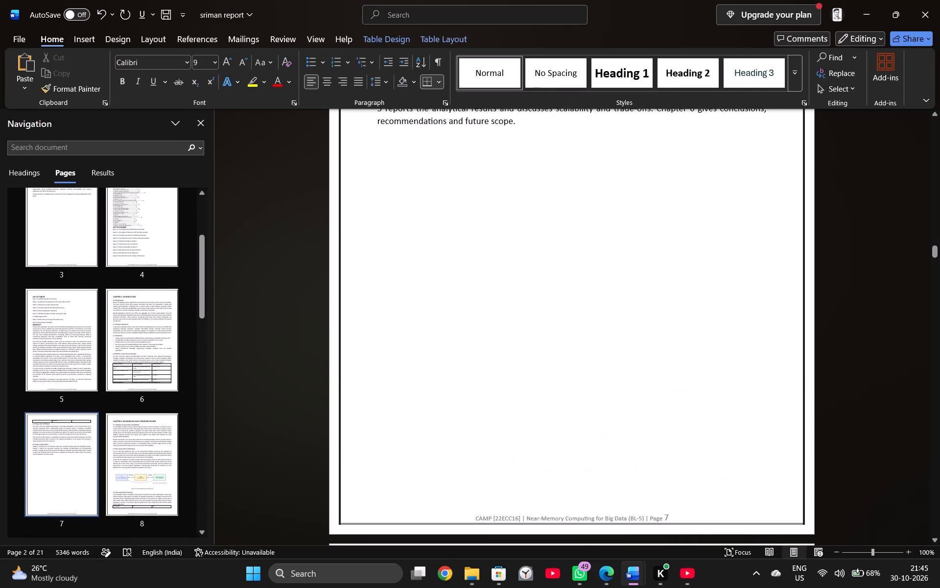
pyautogui.scroll(-20, 506, 499)
pyautogui.scroll(-18, 506, 499)
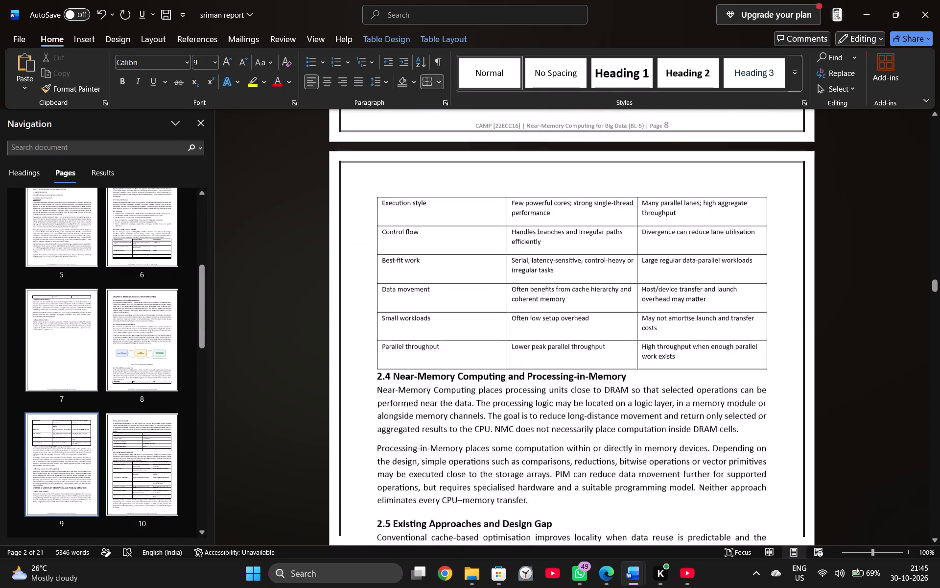
pyautogui.scroll(-20, 506, 504)
pyautogui.scroll(-20, 506, 504)
pyautogui.scroll(-14, 506, 504)
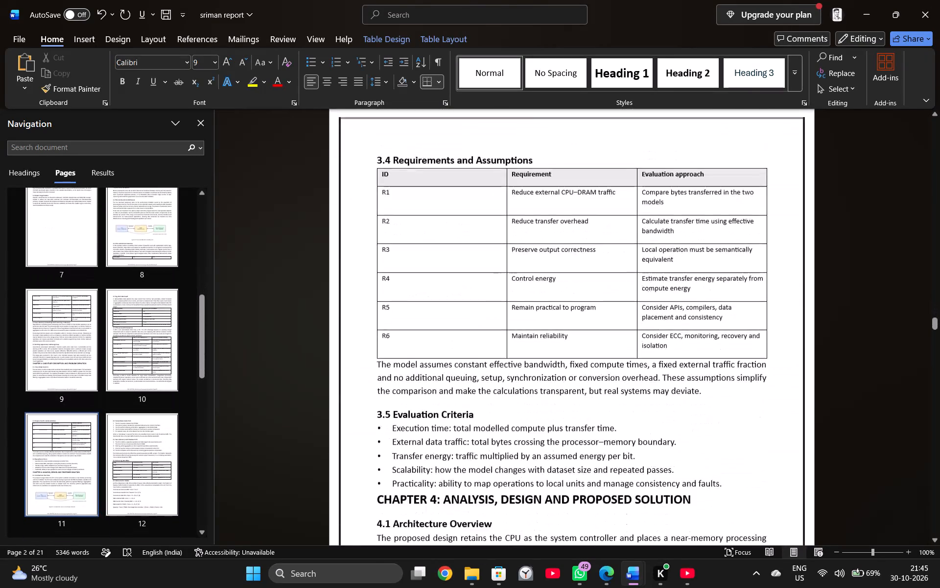
pyautogui.scroll(-3, 490, 486)
pyautogui.scroll(-12, 135, 478)
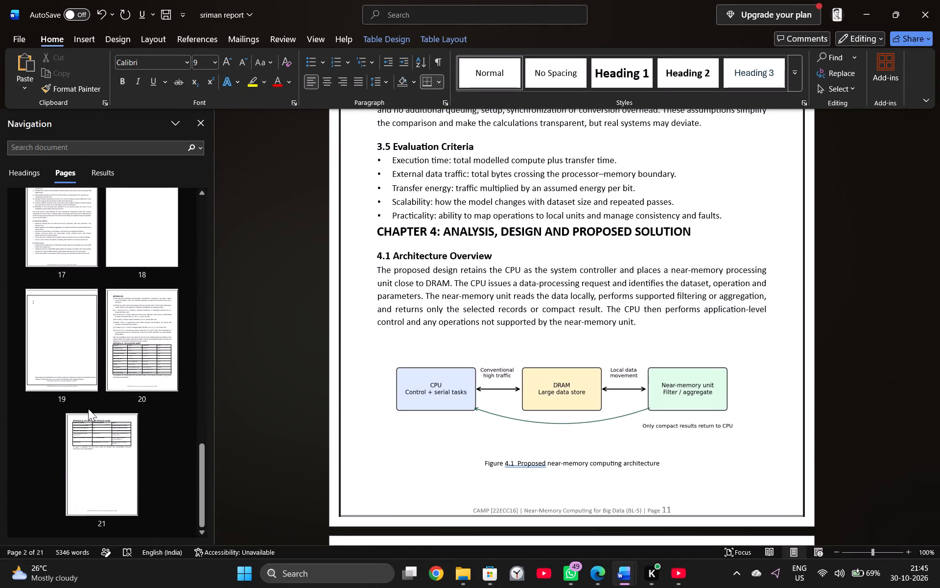
# Try to delete the nearly empty page 19 by removing characters backwards from its first line, clearing that line's indent.
pyautogui.click(86, 339)
pyautogui.tripleClick(72, 350)
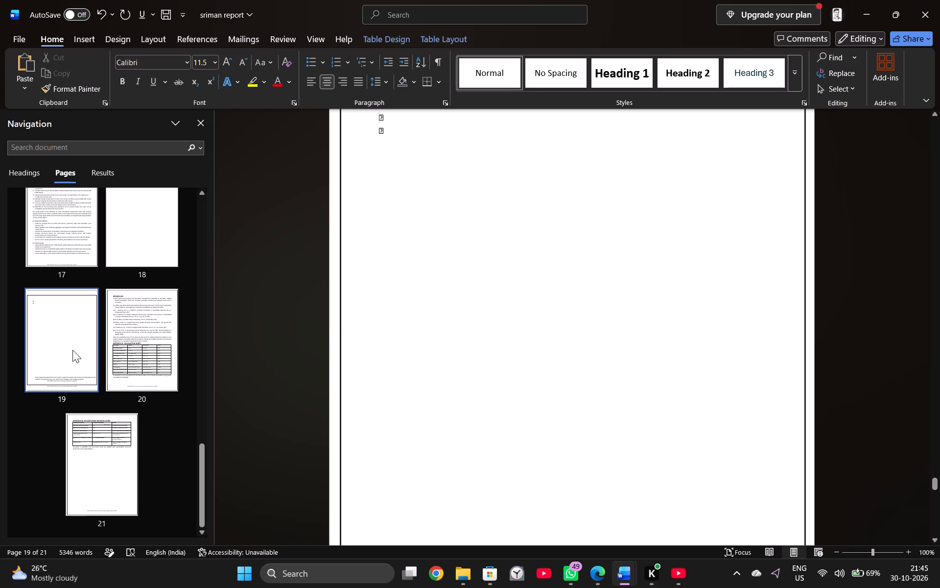
pyautogui.doubleClick(72, 350)
pyautogui.press('BackSpace')
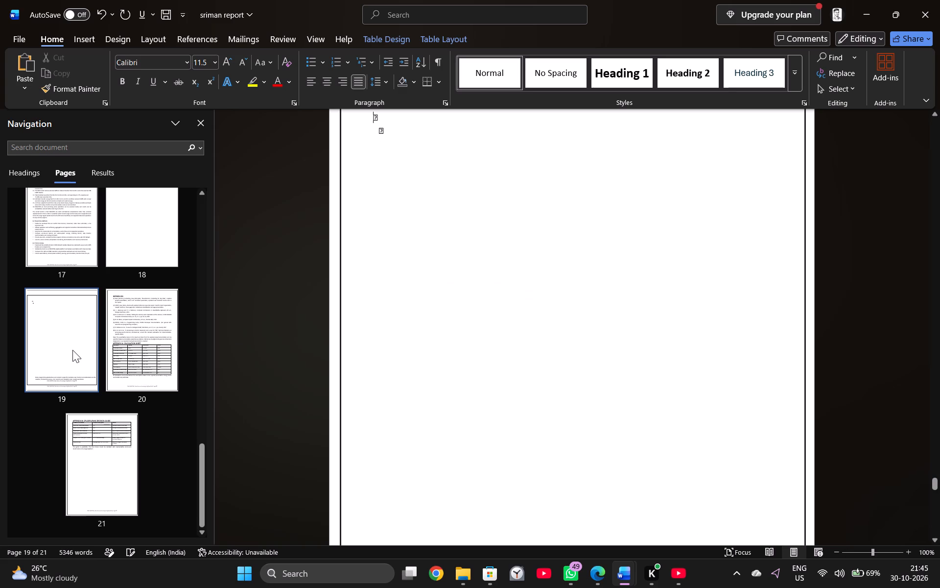
pyautogui.doubleClick(72, 350)
pyautogui.press('BackSpace')
pyautogui.press('BackSpace')
pyautogui.scroll(7, 76, 353)
pyautogui.scroll(-9, 134, 450)
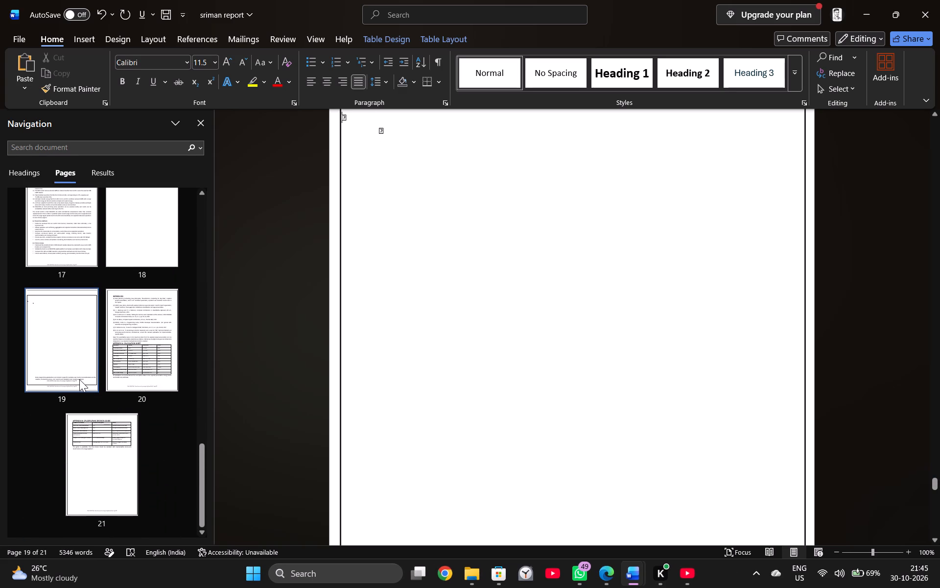
pyautogui.tripleClick(79, 379)
pyautogui.tripleClick(79, 378)
pyautogui.click(79, 379)
pyautogui.click(79, 382)
pyautogui.press('BackSpace')
pyautogui.press('BackSpace')
# Try to delete blank page 18 by removing one character backwards from its start into the last Future Scope bullet.
pyautogui.scroll(5, 226, 307)
pyautogui.tripleClick(158, 248)
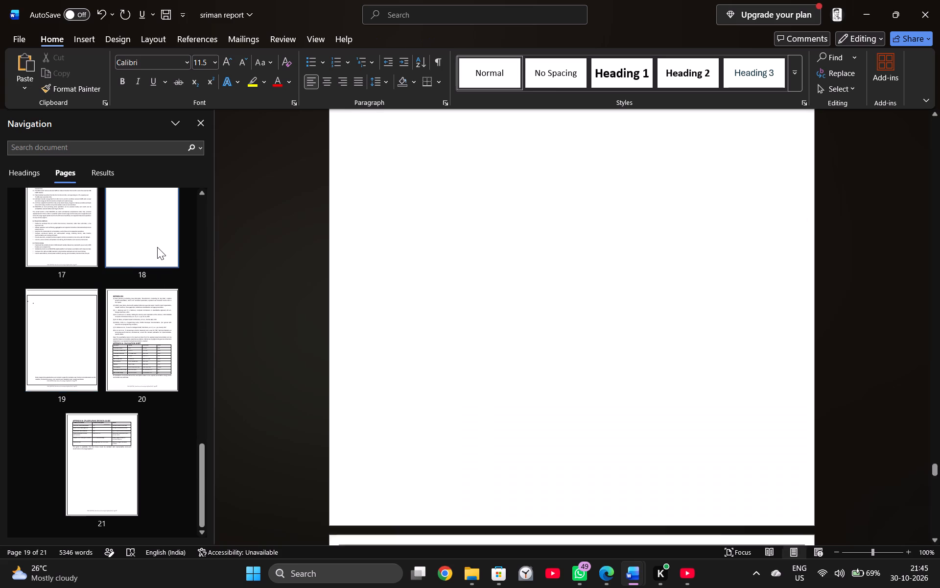
pyautogui.scroll(5, 157, 246)
pyautogui.scroll(-4, 116, 418)
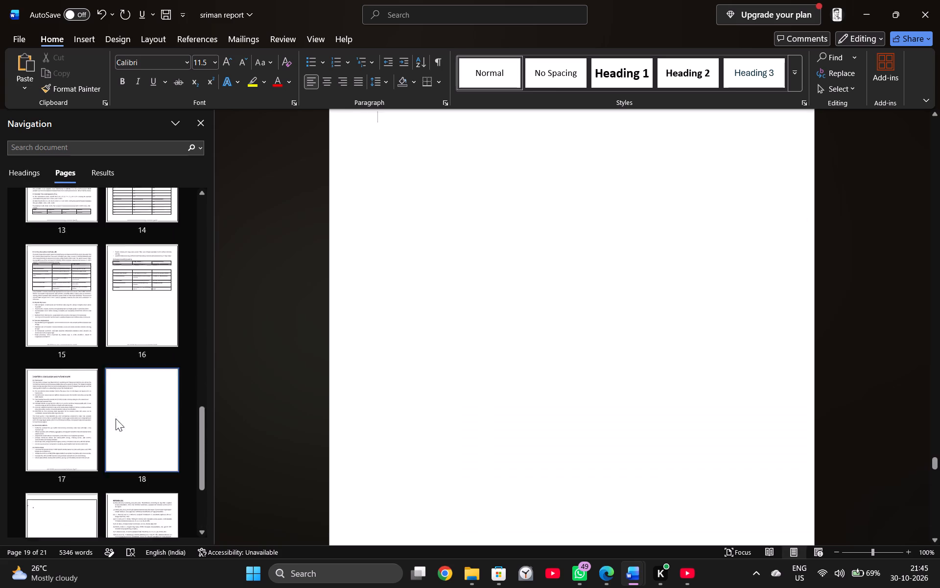
pyautogui.tripleClick(126, 372)
pyautogui.click(126, 370)
pyautogui.scroll(5, 352, 359)
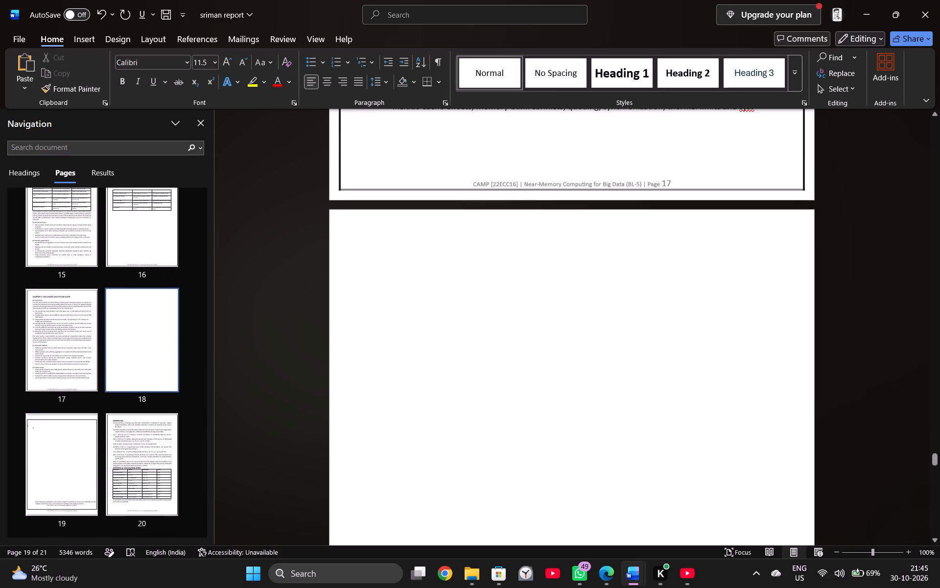
pyautogui.scroll(7, 406, 331)
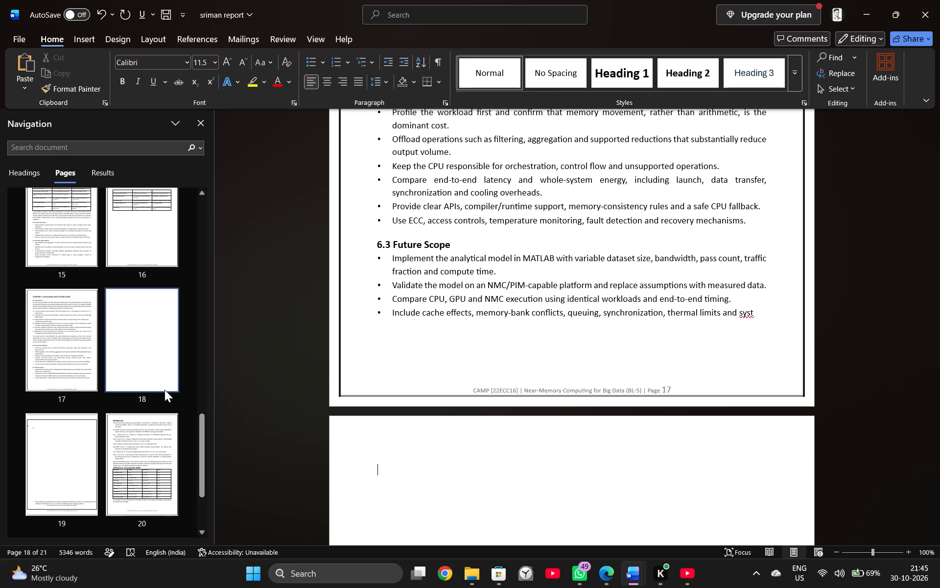
pyautogui.click(163, 381)
pyautogui.tripleClick(162, 380)
pyautogui.tripleClick(162, 380)
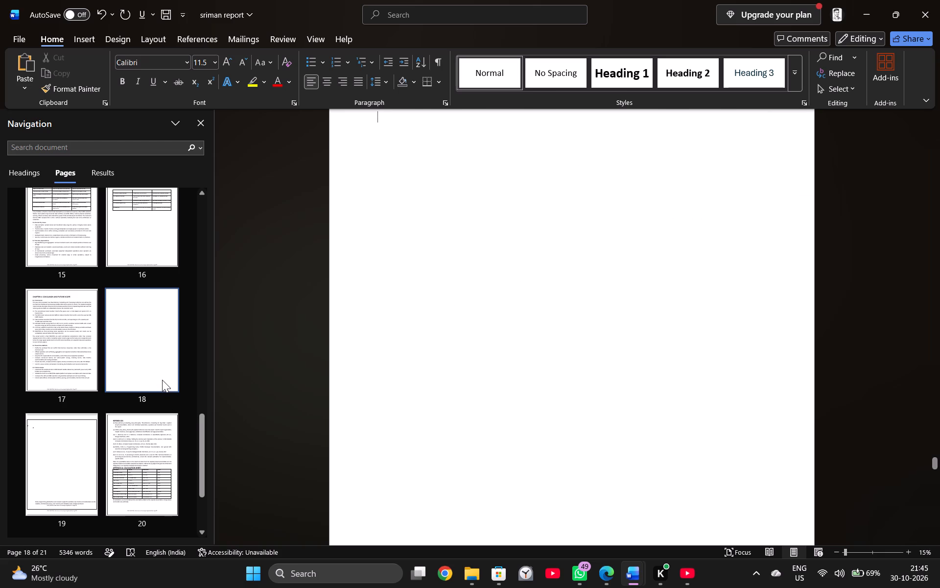
pyautogui.doubleClick(162, 380)
pyautogui.doubleClick(162, 380)
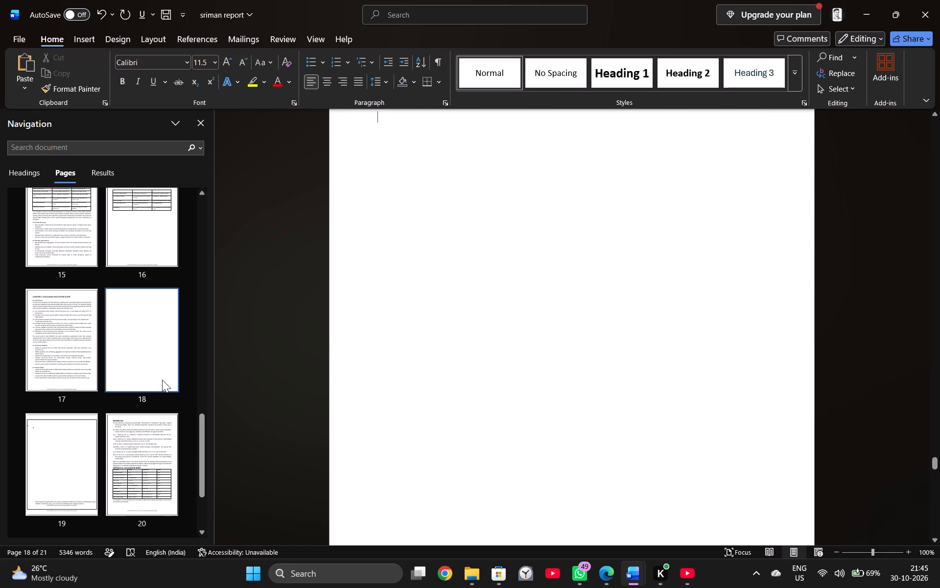
pyautogui.click(162, 380)
pyautogui.click(162, 380)
pyautogui.press('BackSpace')
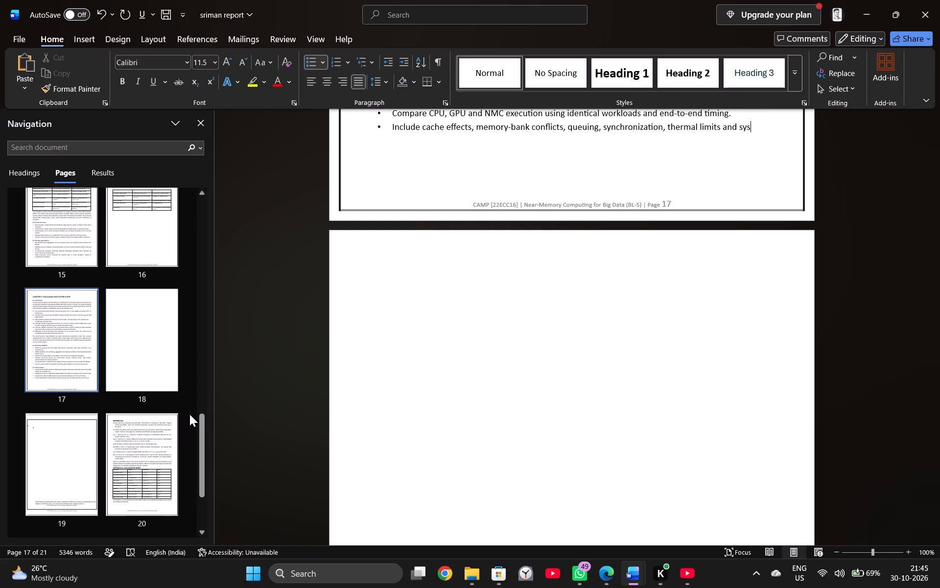
# Append "stem" to the end of the last Future Scope bullet on page 17.
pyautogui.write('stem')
# Examine blank page 18, the nearly empty page 19 with its footer and leftover text, and the References and appendix pages.
pyautogui.scroll(1, 189, 414)
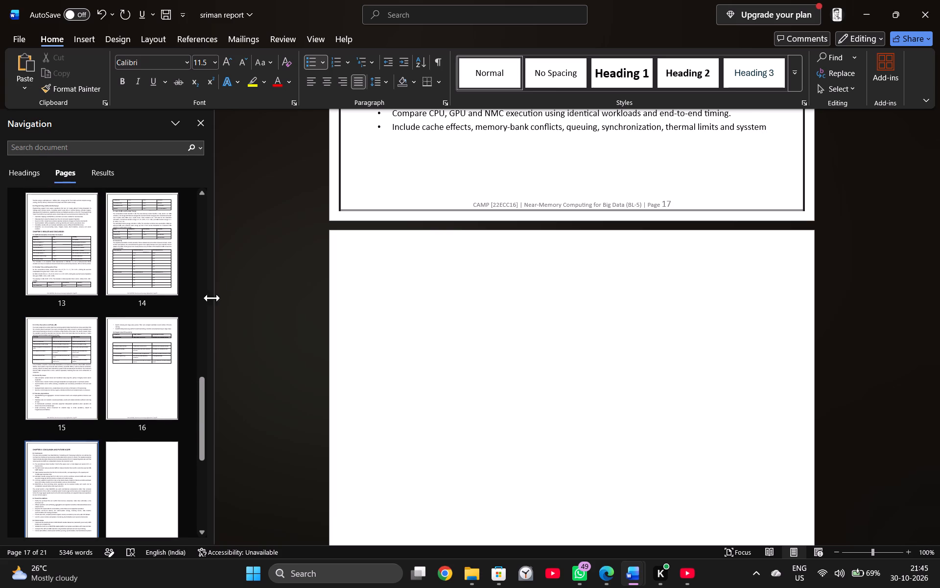
pyautogui.scroll(-3, 130, 368)
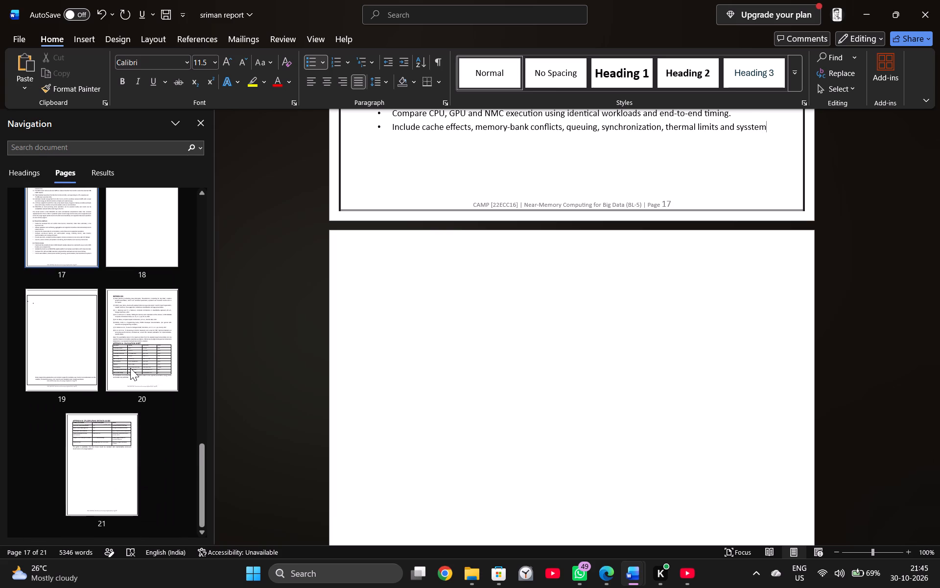
pyautogui.rightClick(72, 360)
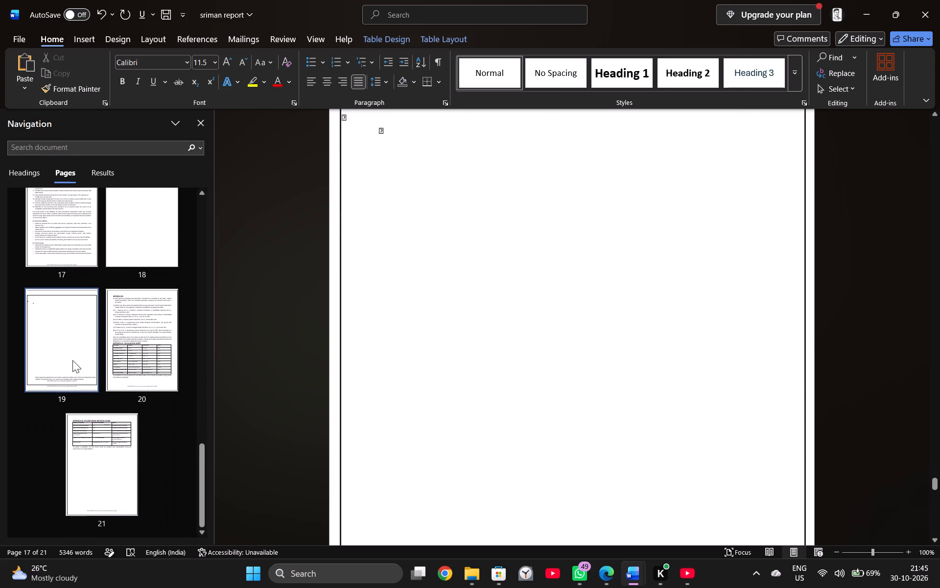
pyautogui.click(48, 362)
pyautogui.scroll(-3, 437, 419)
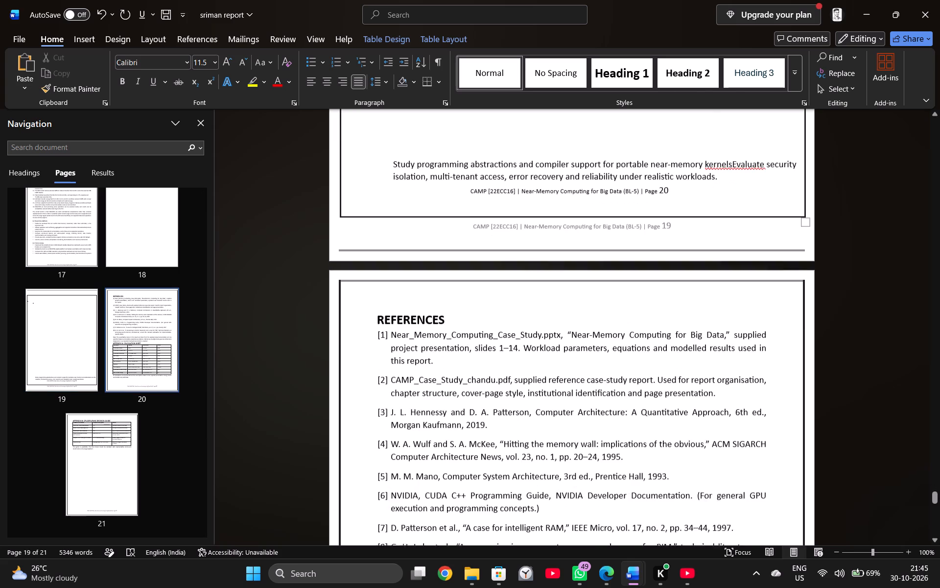
pyautogui.scroll(1, 437, 419)
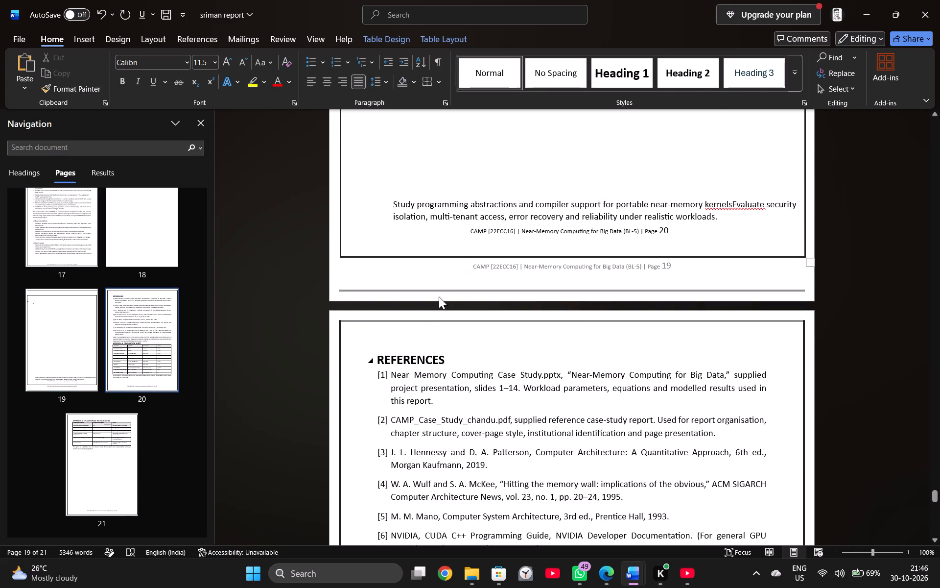
pyautogui.click(436, 287)
pyautogui.rightClick(436, 287)
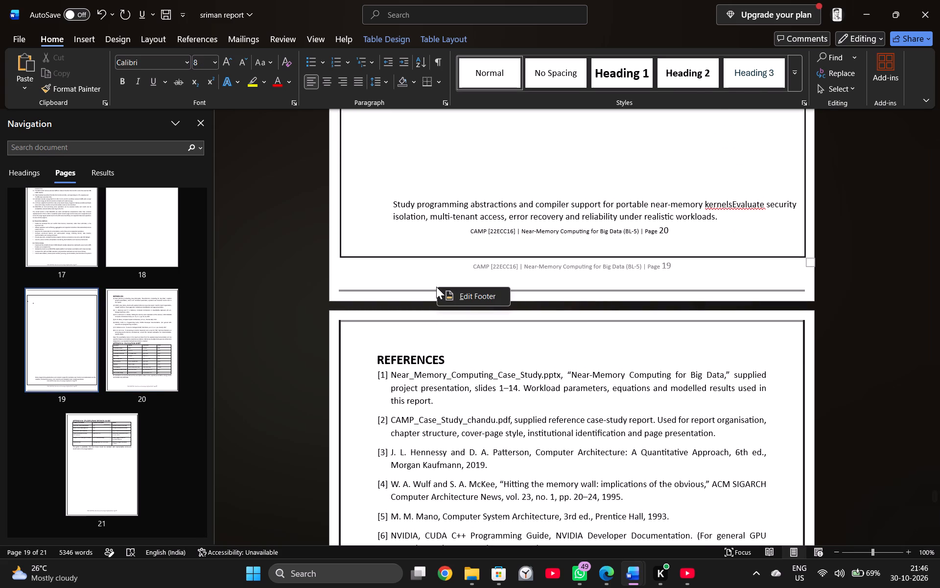
pyautogui.scroll(2, 462, 238)
pyautogui.click(159, 222)
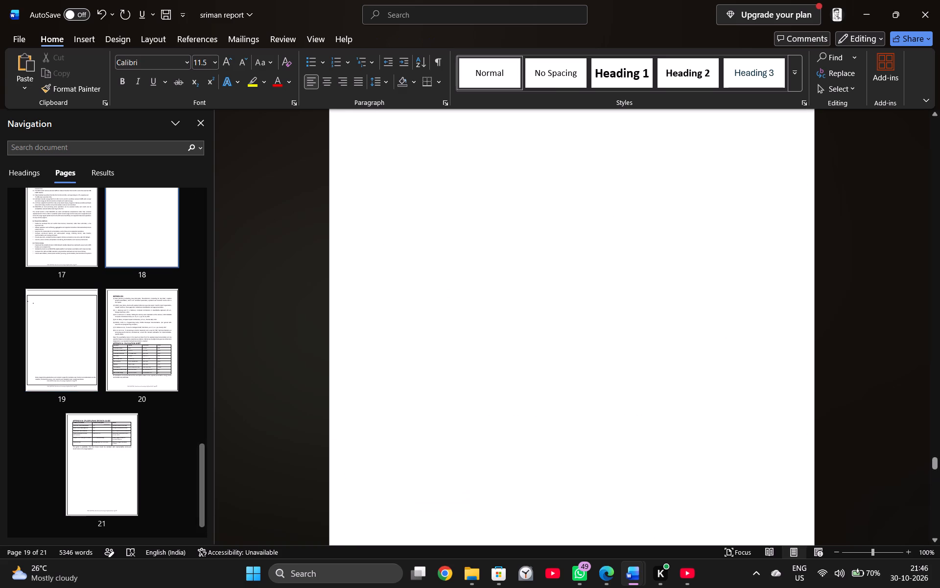
pyautogui.click(37, 340)
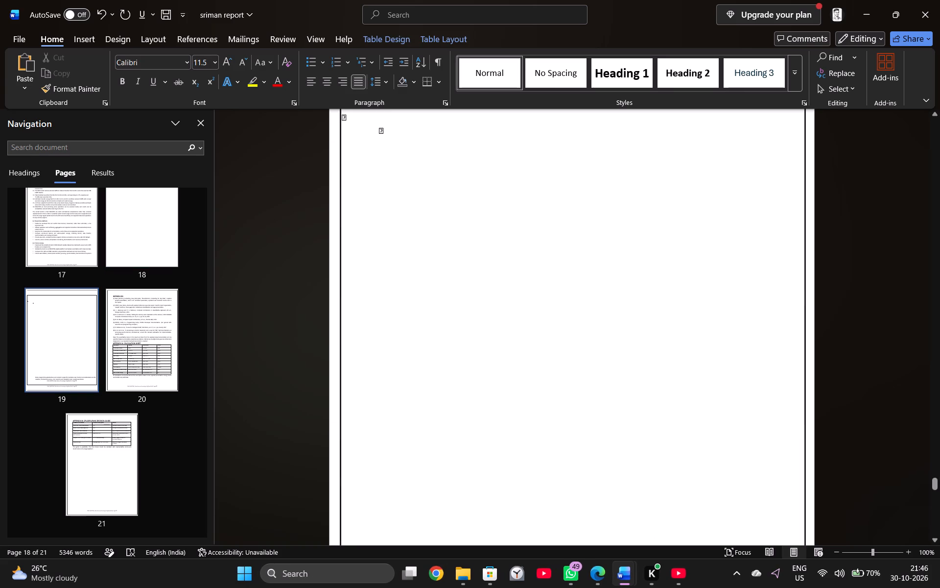
pyautogui.scroll(-10, 493, 374)
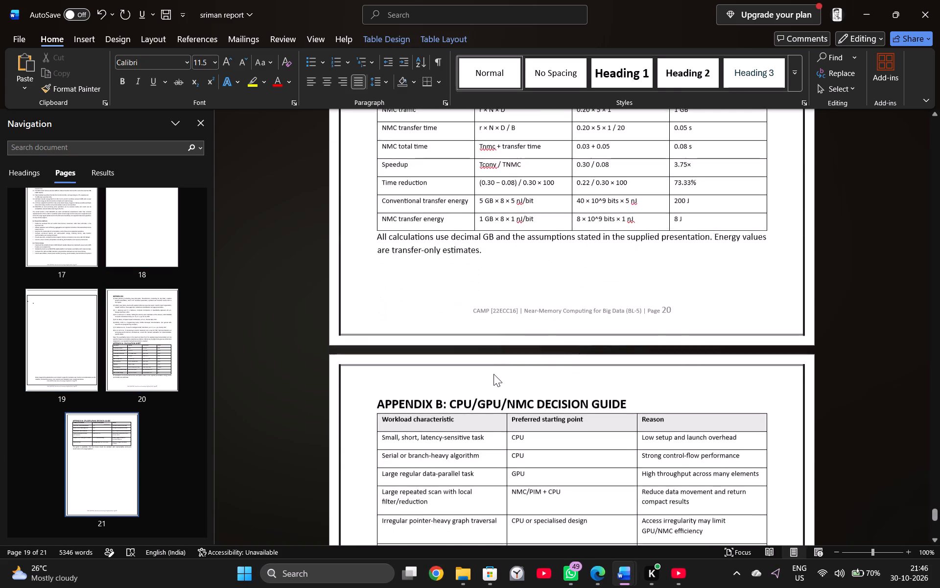
pyautogui.scroll(-2, 493, 374)
# Review the report backwards from the appendices through Chapter 6 to the start of Chapter 5 on page 13.
pyautogui.scroll(10, 493, 374)
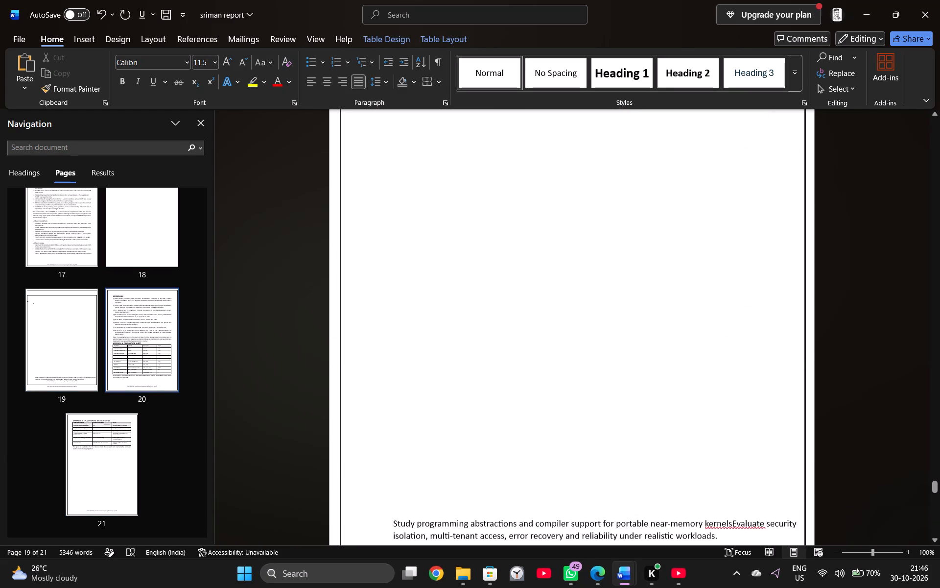
pyautogui.scroll(4, 493, 374)
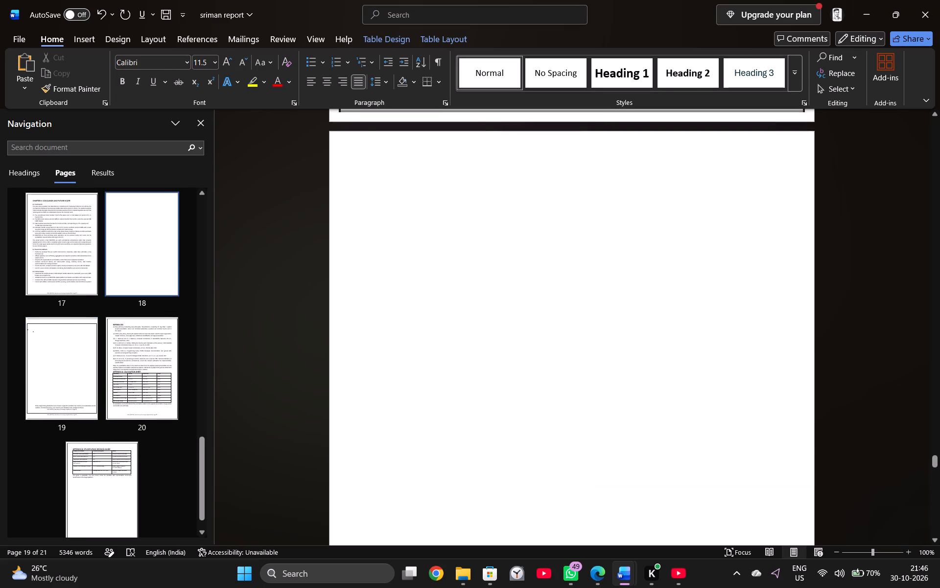
pyautogui.scroll(4, 493, 374)
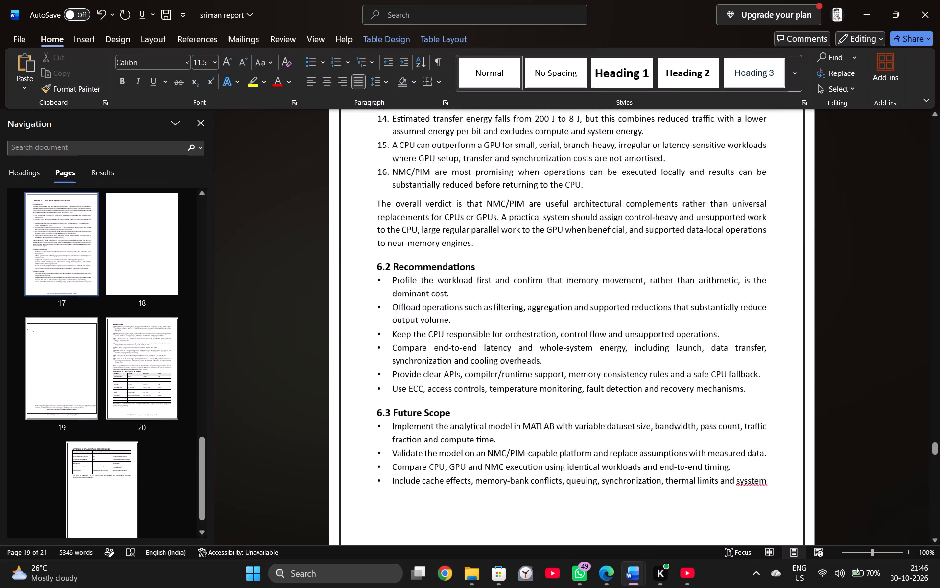
pyautogui.scroll(5, 493, 374)
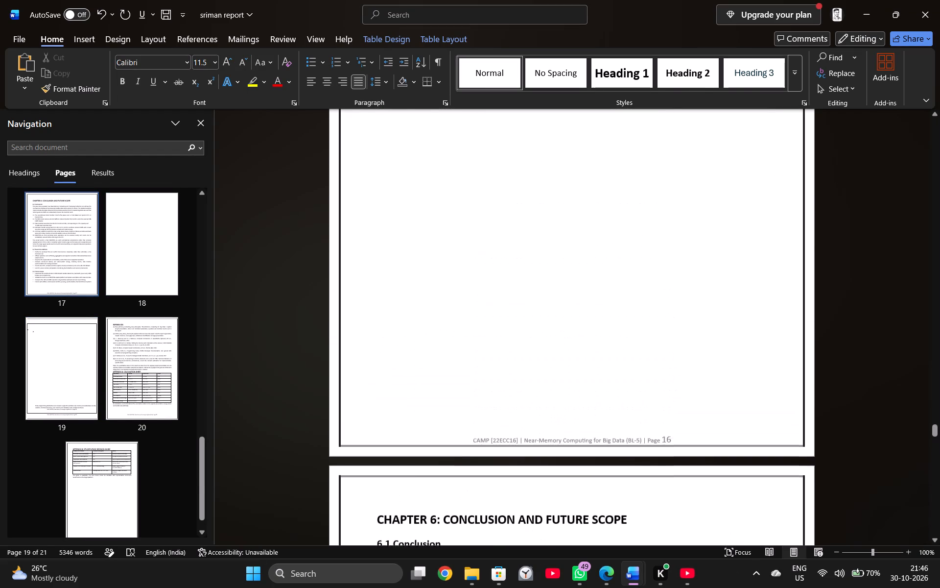
pyautogui.scroll(6, 493, 374)
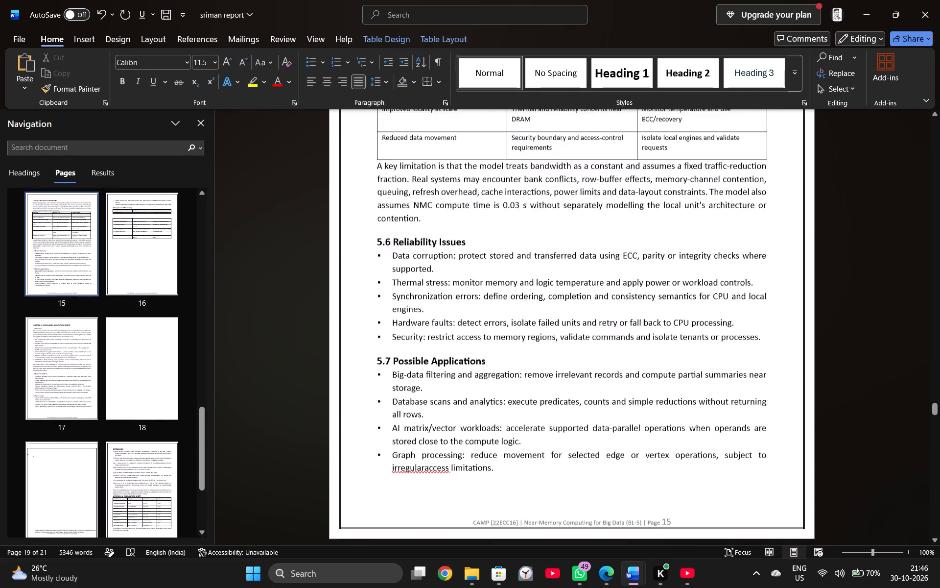
pyautogui.scroll(6, 493, 374)
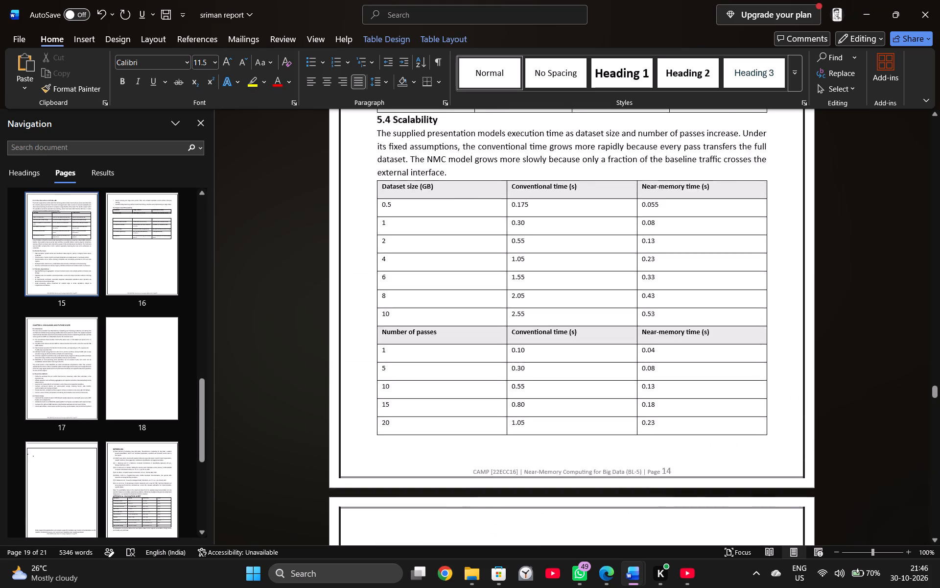
pyautogui.scroll(5, 493, 374)
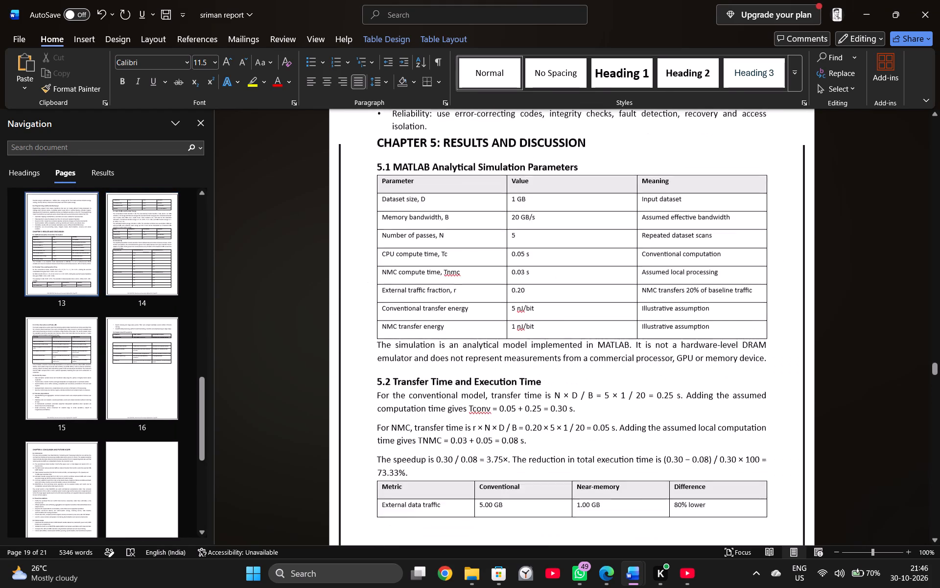
pyautogui.scroll(2, 493, 374)
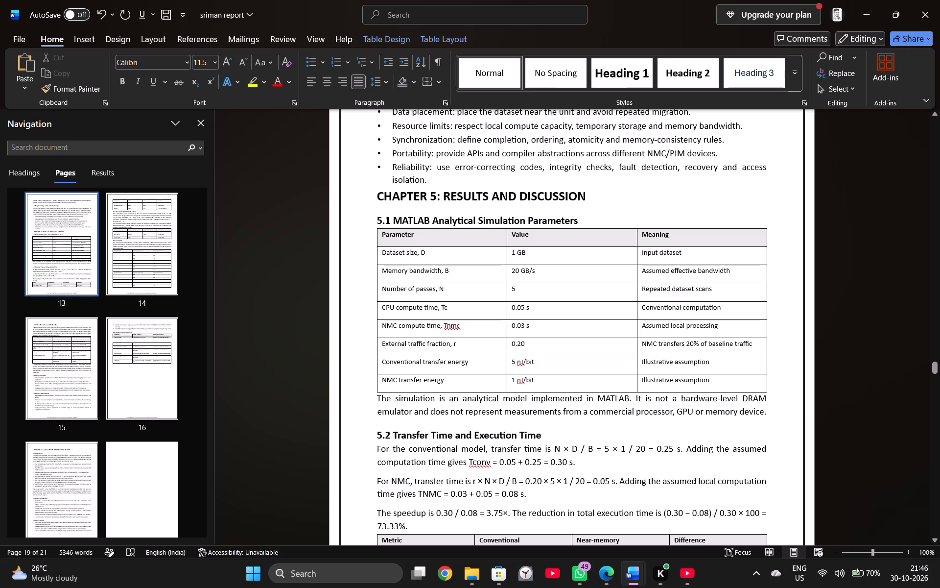
# Copy all of Chapter 5, from the "CHAPTER 5: RESULTS AND DISCUSSION" heading through the end of the 5.8 Requirement Traceability table.
pyautogui.moveTo(601, 194); pyautogui.dragTo(421, 196)
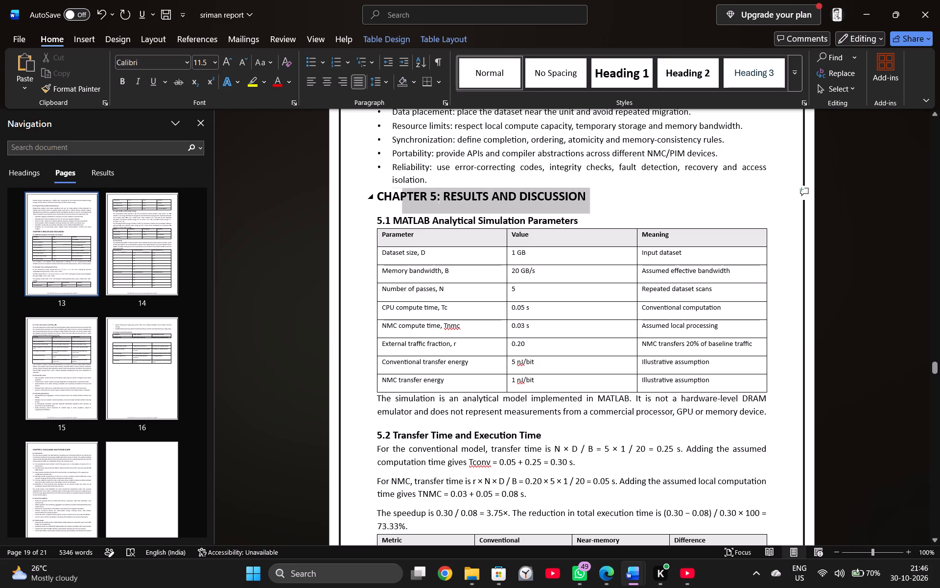
pyautogui.moveTo(421, 196); pyautogui.dragTo(403, 195)
pyautogui.click(362, 176)
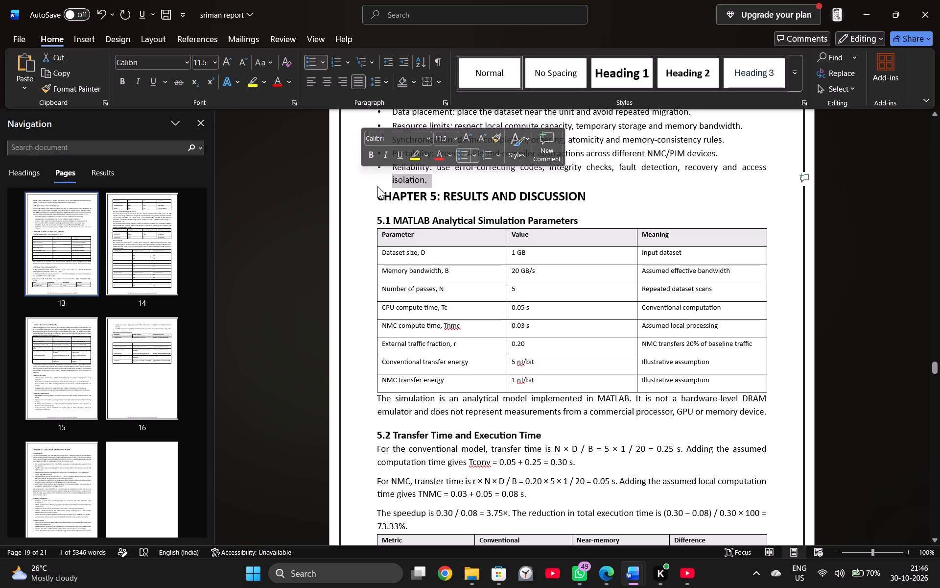
pyautogui.click(375, 194)
pyautogui.moveTo(375, 194); pyautogui.dragTo(596, 587)
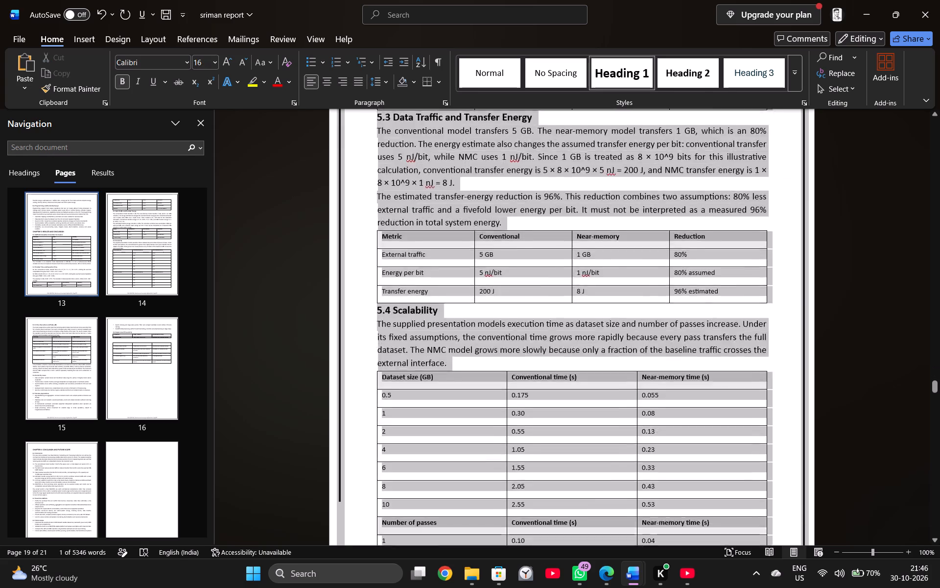
pyautogui.moveTo(596, 587); pyautogui.dragTo(580, 461)
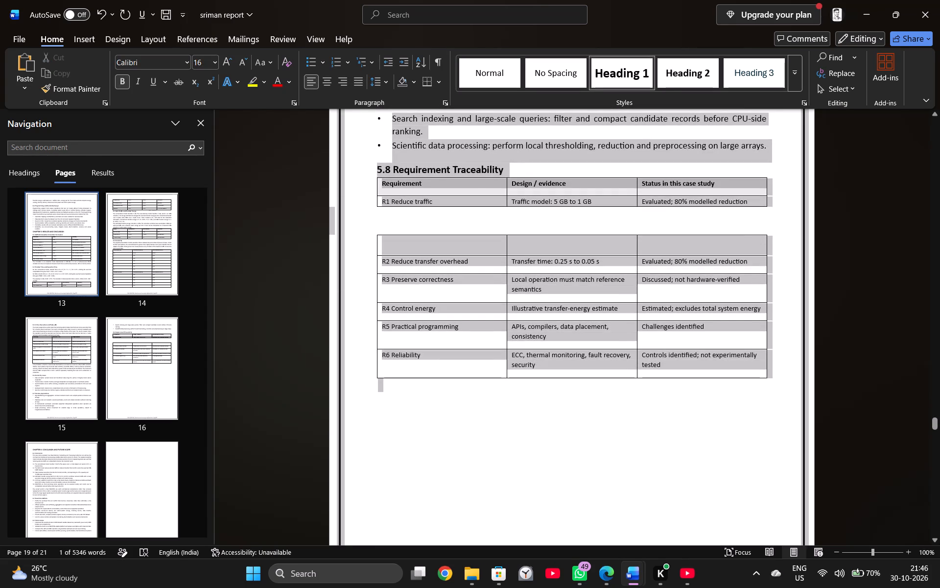
pyautogui.moveTo(580, 461); pyautogui.dragTo(585, 505)
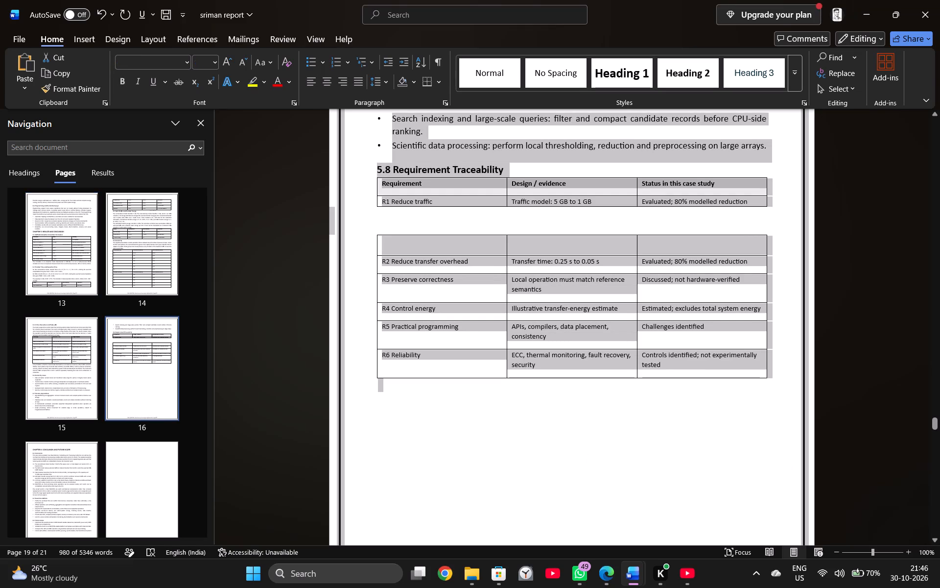
pyautogui.hotkey('ctrl', 'c')
pyautogui.click(615, 428)
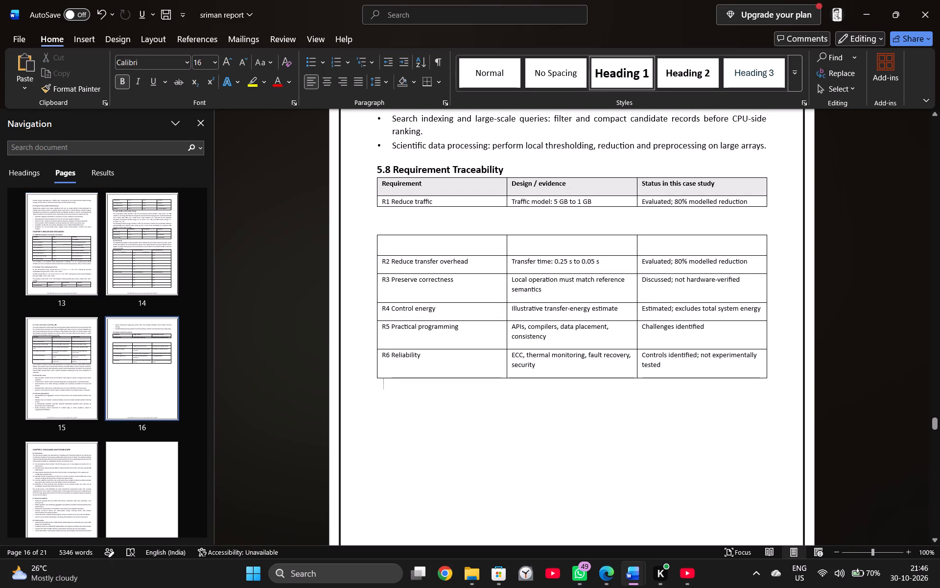
# Examine the end of page 16, blank page 18, the nearly empty page 19 and the References page.
pyautogui.scroll(7, 572, 394)
pyautogui.scroll(-4, 560, 426)
pyautogui.scroll(-5, 237, 418)
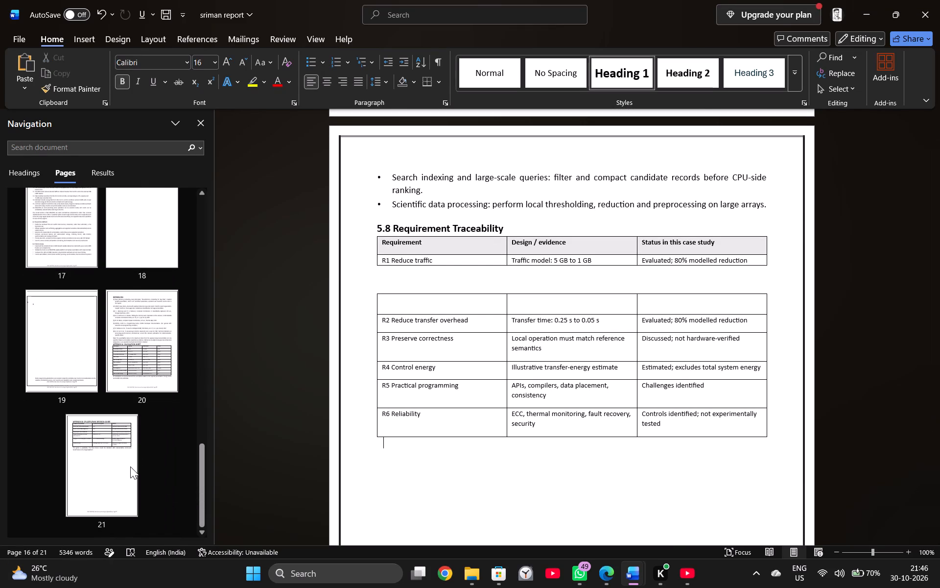
pyautogui.click(71, 356)
pyautogui.click(139, 242)
pyautogui.click(56, 357)
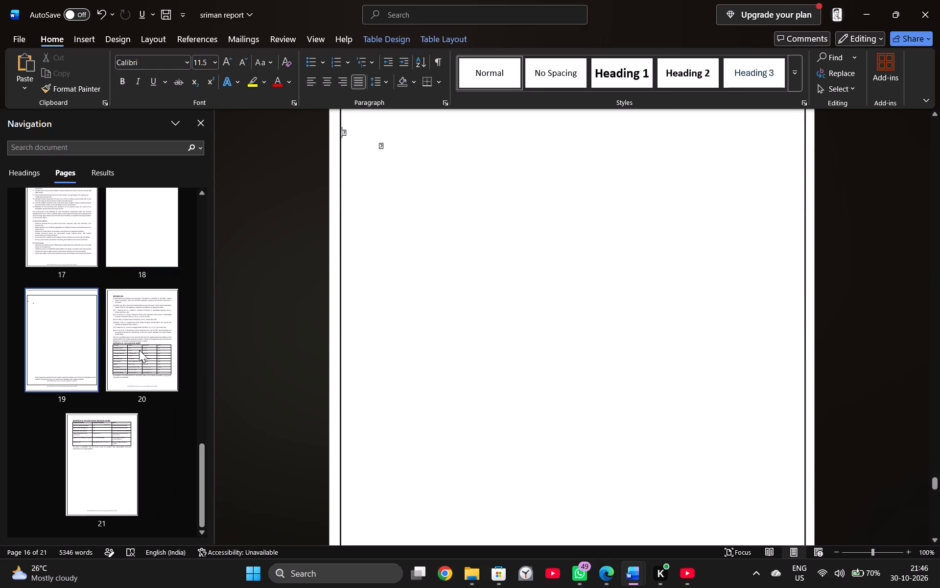
pyautogui.click(140, 349)
pyautogui.click(57, 329)
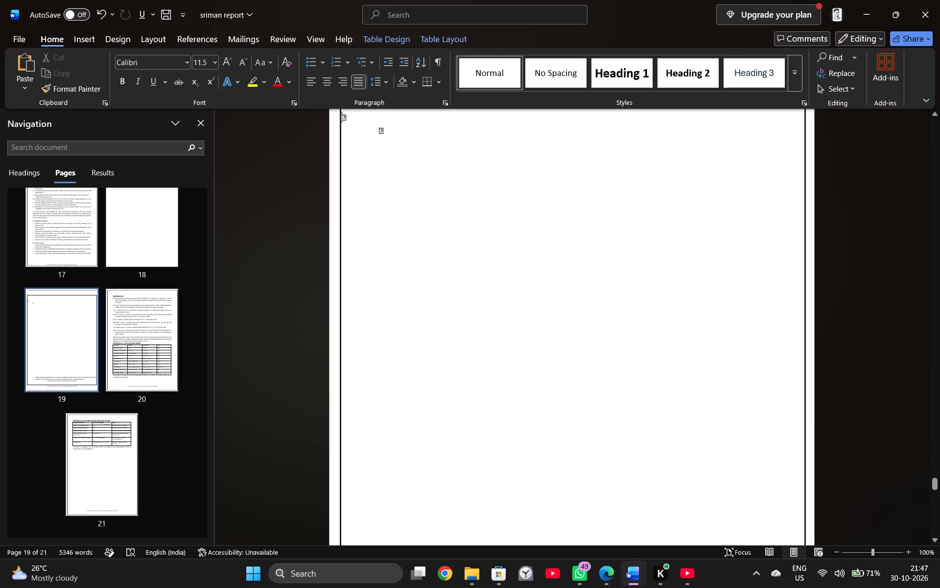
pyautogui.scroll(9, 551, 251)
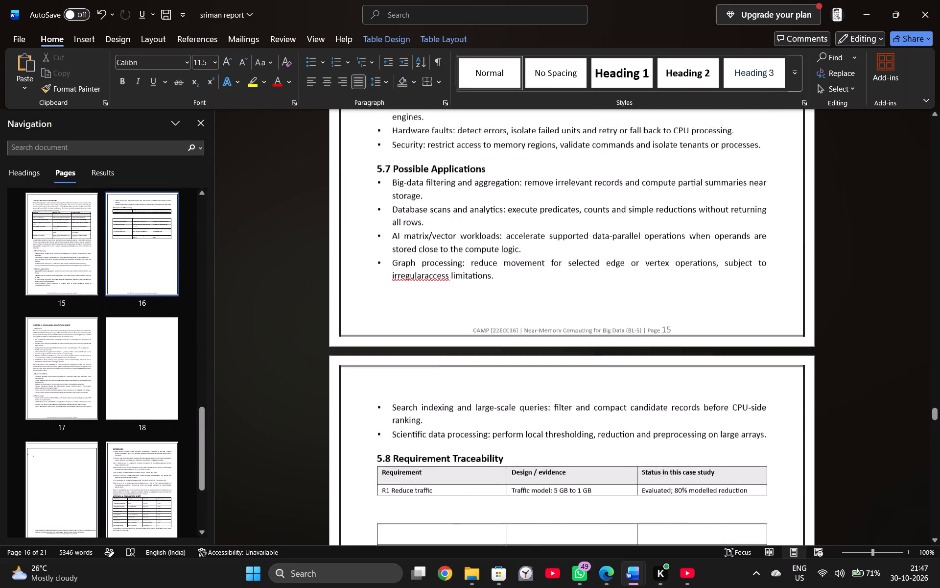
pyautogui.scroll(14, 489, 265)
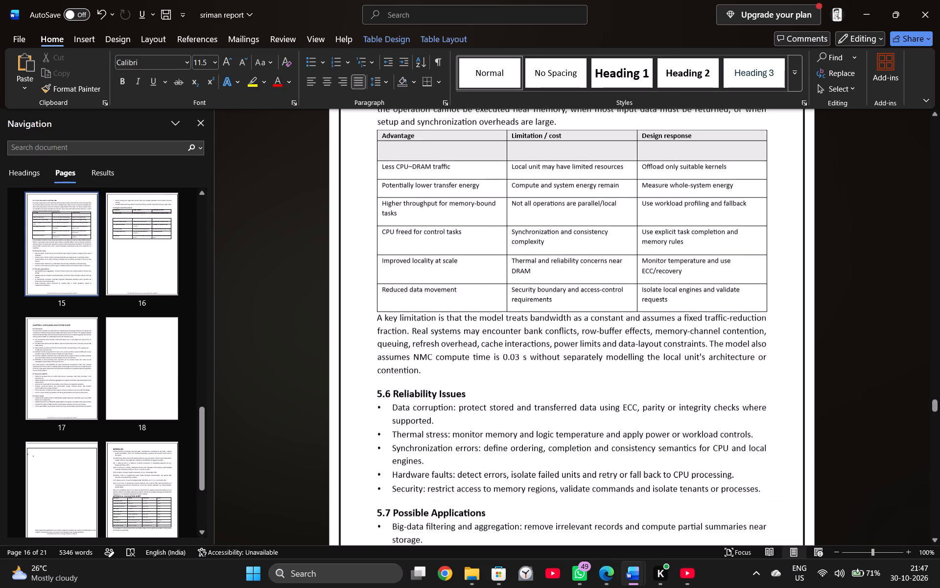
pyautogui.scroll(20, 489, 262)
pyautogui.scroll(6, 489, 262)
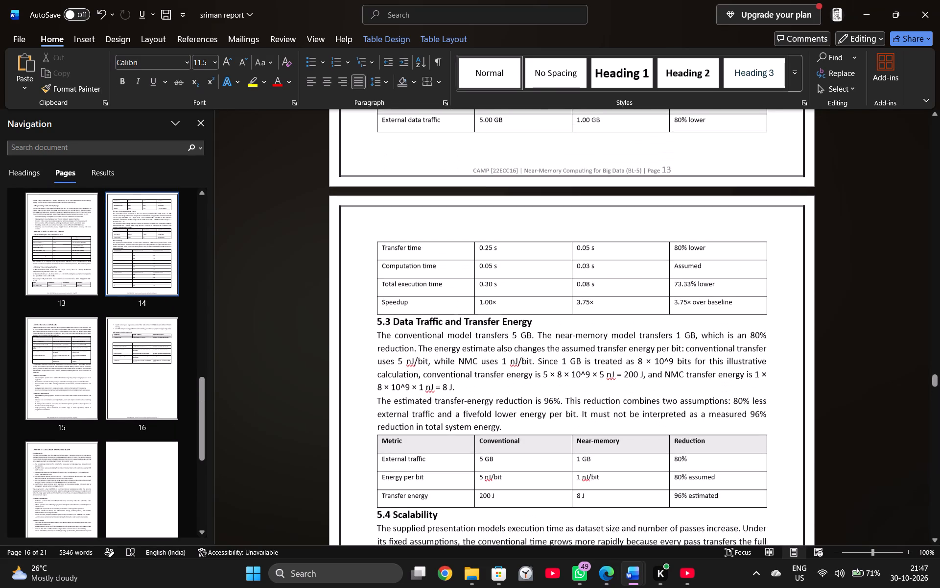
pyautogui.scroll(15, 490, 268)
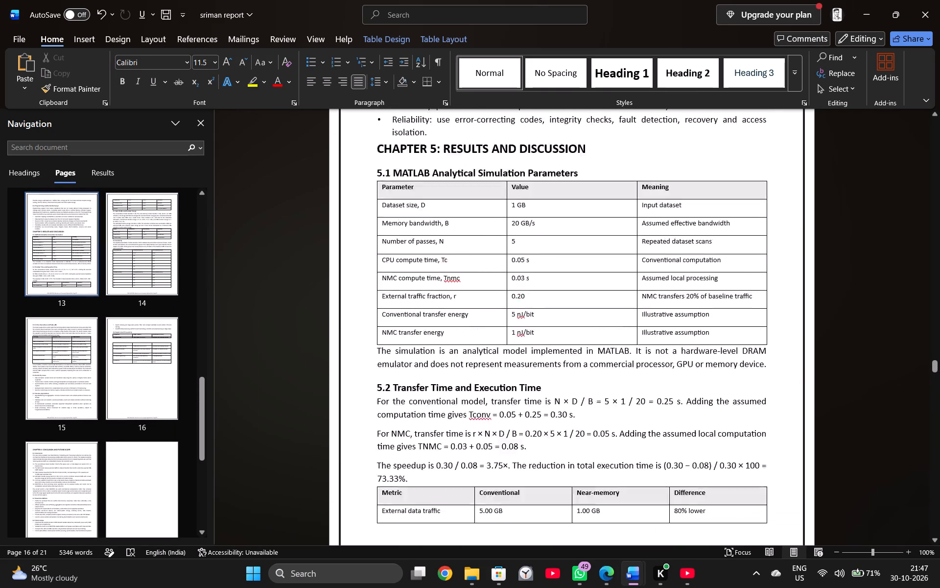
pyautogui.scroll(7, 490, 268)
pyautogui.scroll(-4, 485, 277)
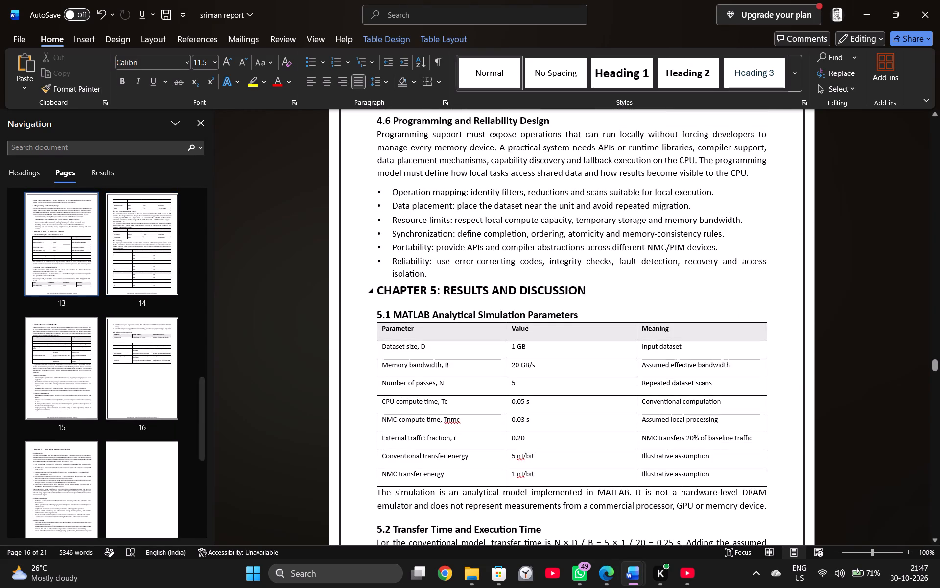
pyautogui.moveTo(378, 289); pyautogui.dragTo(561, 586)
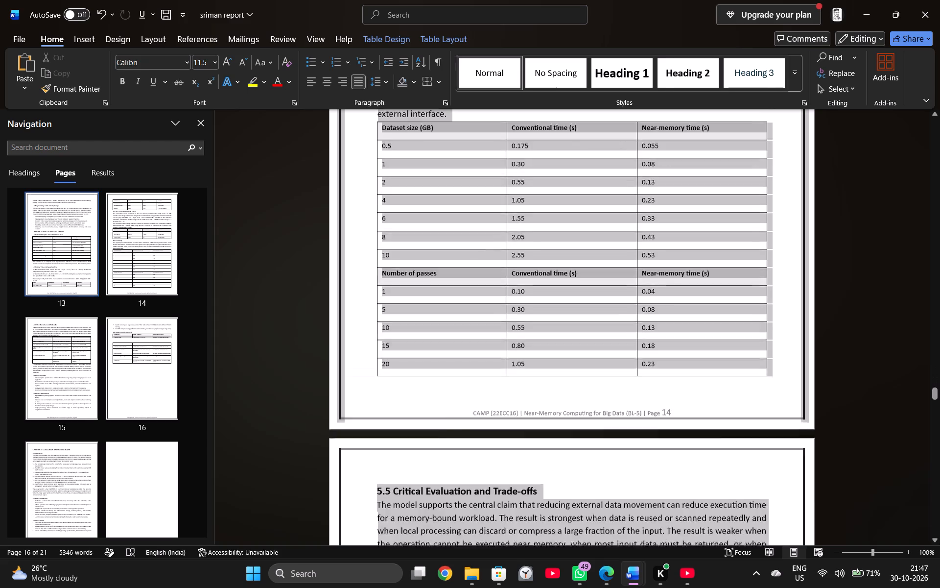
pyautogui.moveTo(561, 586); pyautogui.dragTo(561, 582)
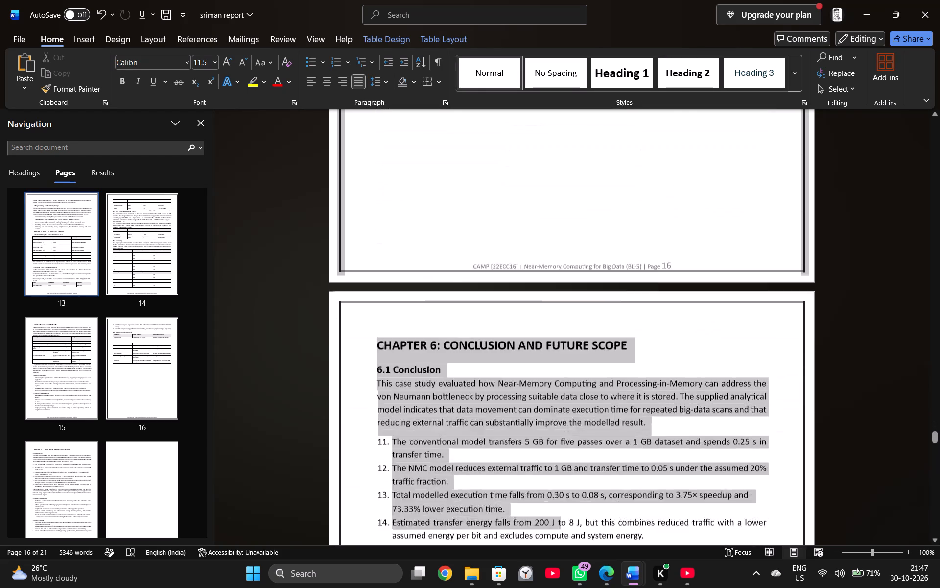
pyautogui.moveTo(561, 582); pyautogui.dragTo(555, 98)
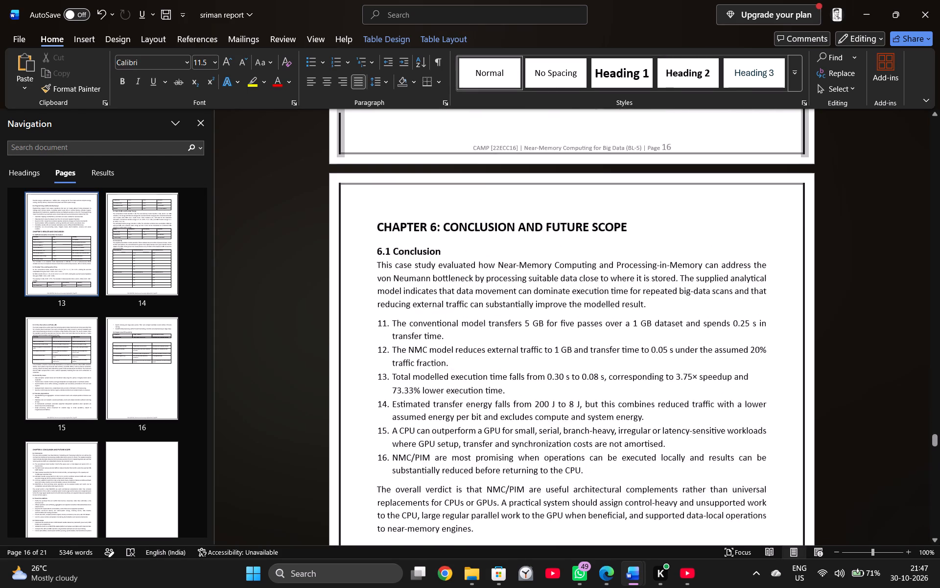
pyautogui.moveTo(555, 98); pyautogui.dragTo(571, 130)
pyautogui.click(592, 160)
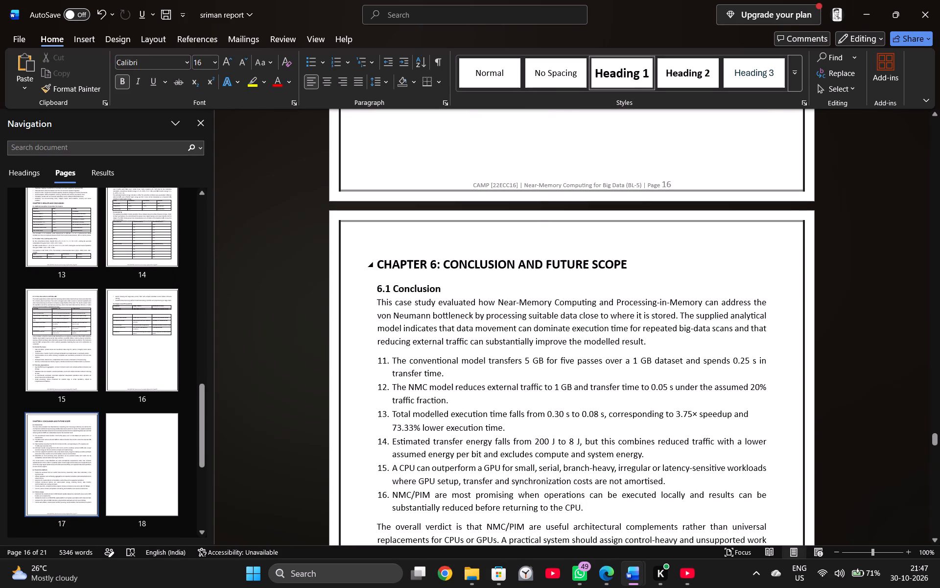
# Copy all of Chapter 6, from the "CHAPTER 6: CONCLUSION AND FUTURE SCOPE" heading through the last 6.3 Future Scope bullet.
pyautogui.scroll(19, 383, 234)
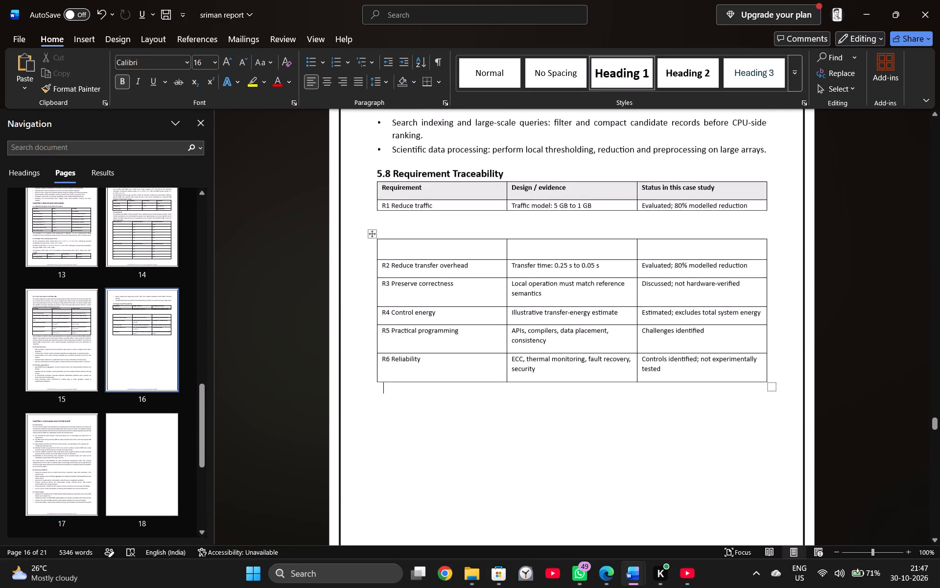
pyautogui.scroll(-17, 430, 332)
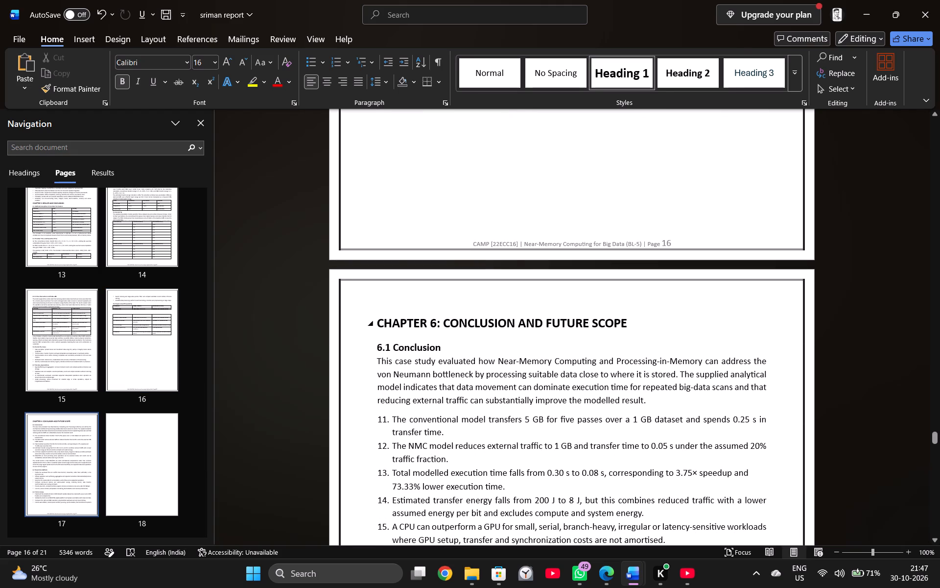
pyautogui.moveTo(377, 319); pyautogui.dragTo(520, 587)
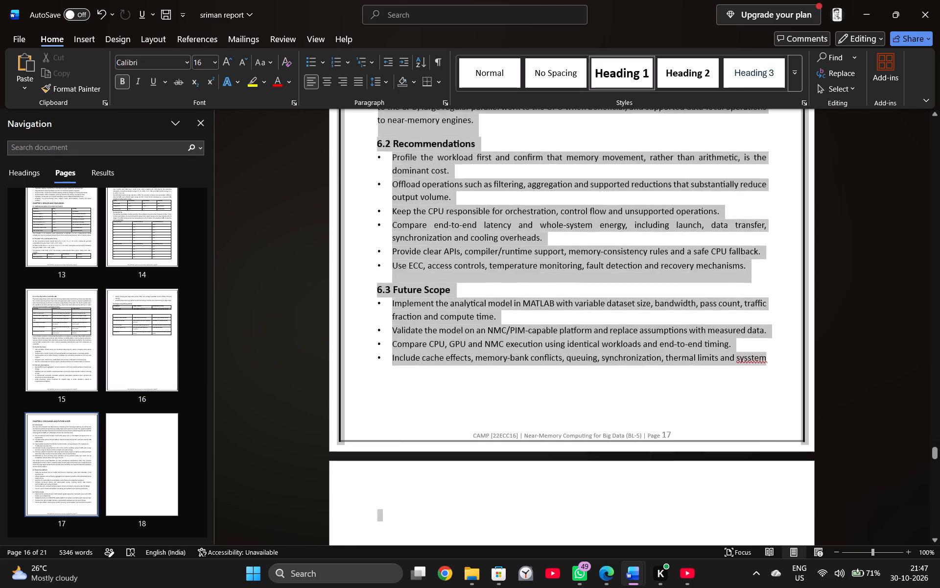
pyautogui.moveTo(520, 587); pyautogui.dragTo(489, 82)
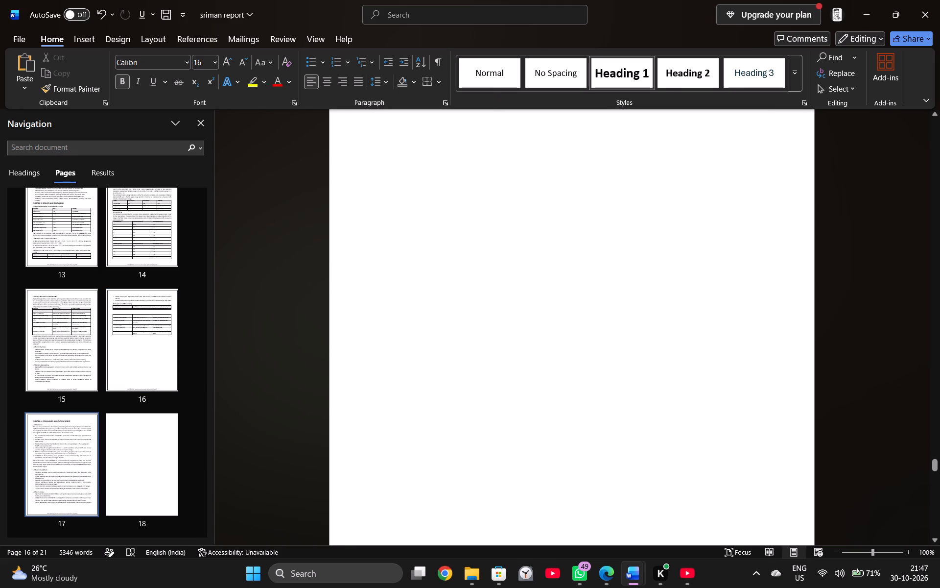
pyautogui.moveTo(489, 82); pyautogui.dragTo(768, 313)
pyautogui.hotkey('ctrl', 'c')
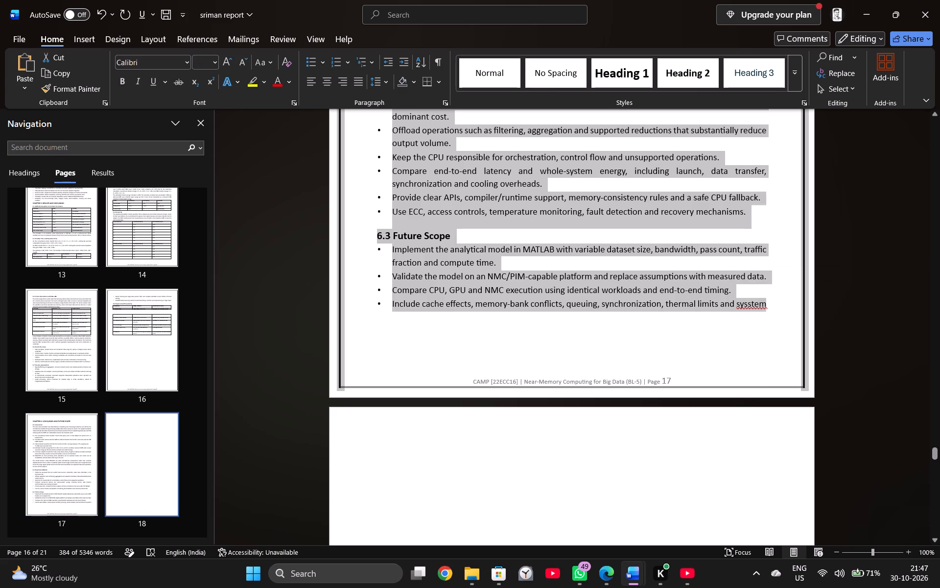
pyautogui.click(745, 398)
pyautogui.click(447, 574)
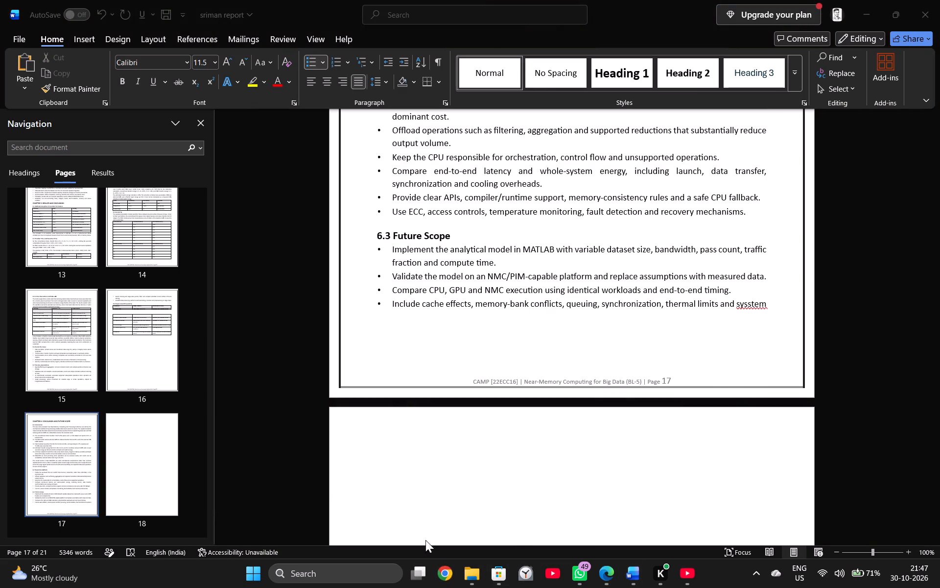
pyautogui.click(441, 579)
pyautogui.click(360, 564)
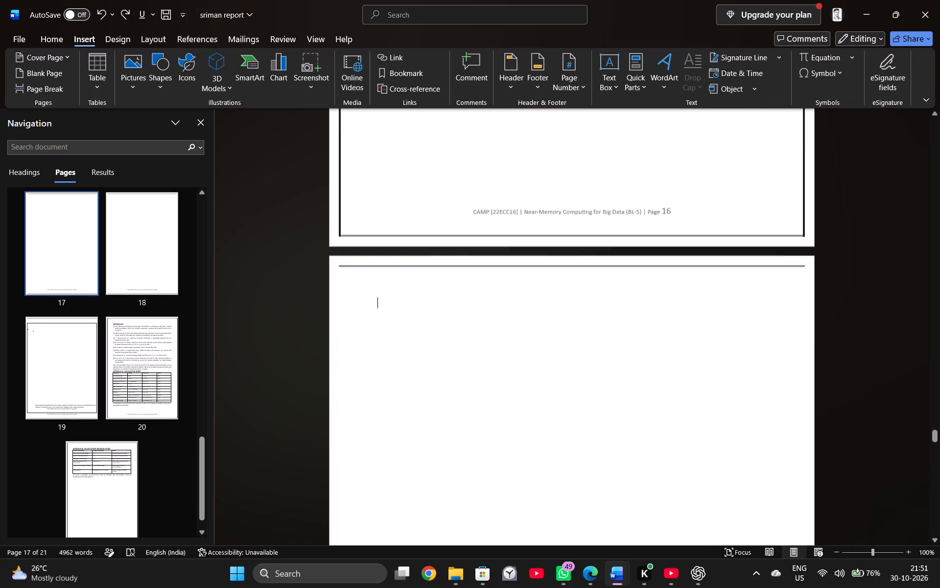
pyautogui.scroll(2, 617, 274)
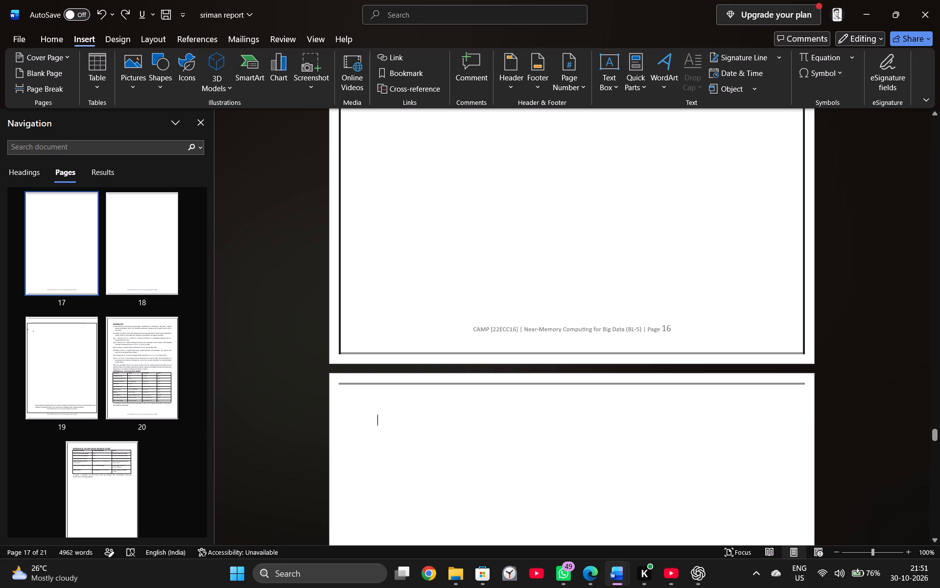
pyautogui.scroll(7, 611, 311)
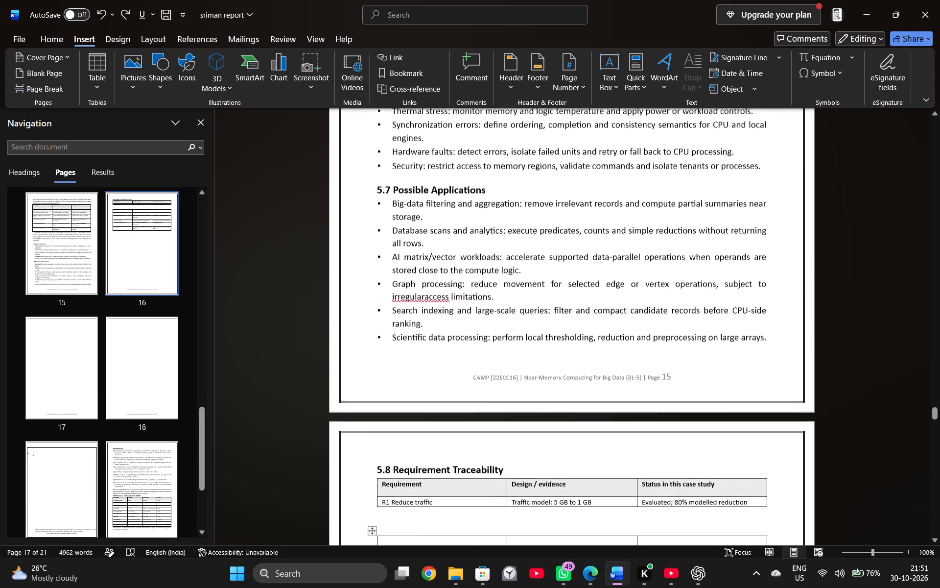
pyautogui.scroll(16, 611, 311)
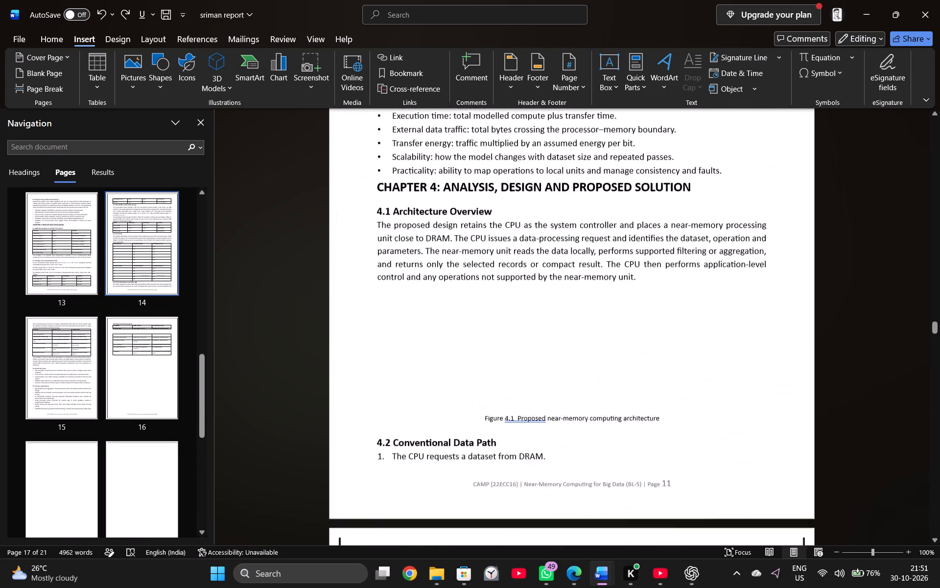
pyautogui.scroll(3, 611, 311)
pyautogui.scroll(20, 611, 311)
pyautogui.scroll(20, 611, 311)
pyautogui.scroll(20, 611, 311)
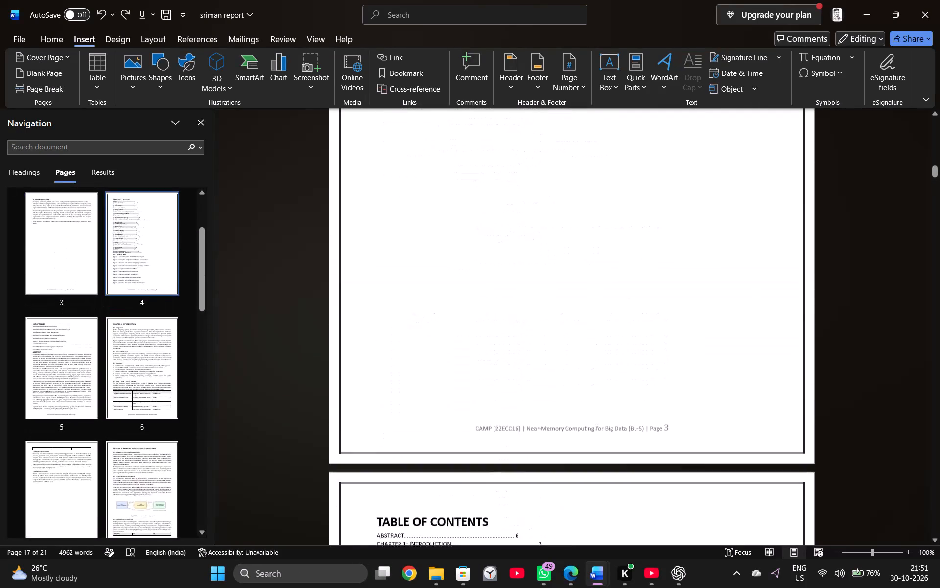
pyautogui.scroll(20, 611, 311)
pyautogui.scroll(17, 611, 311)
pyautogui.scroll(-9, 611, 311)
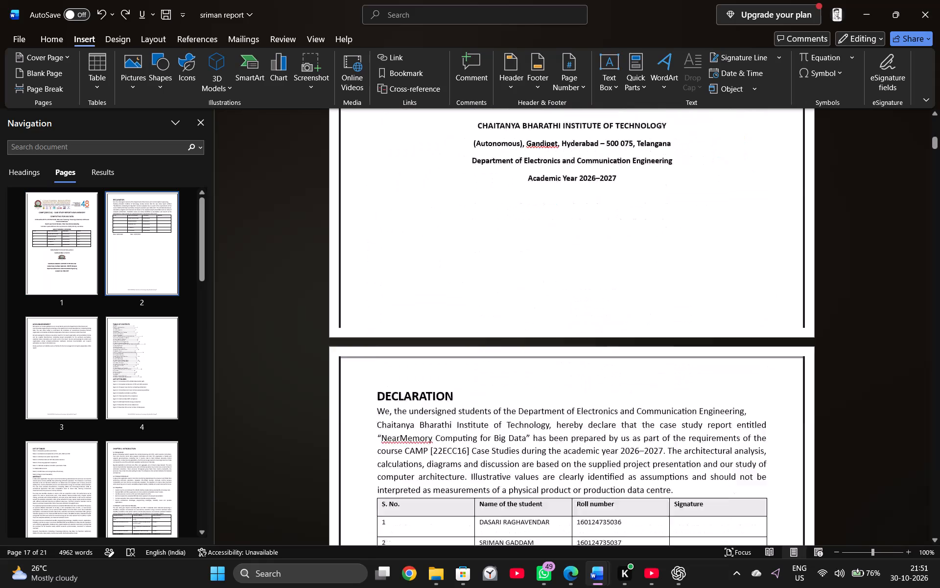
pyautogui.scroll(-12, 611, 311)
pyautogui.scroll(-10, 611, 311)
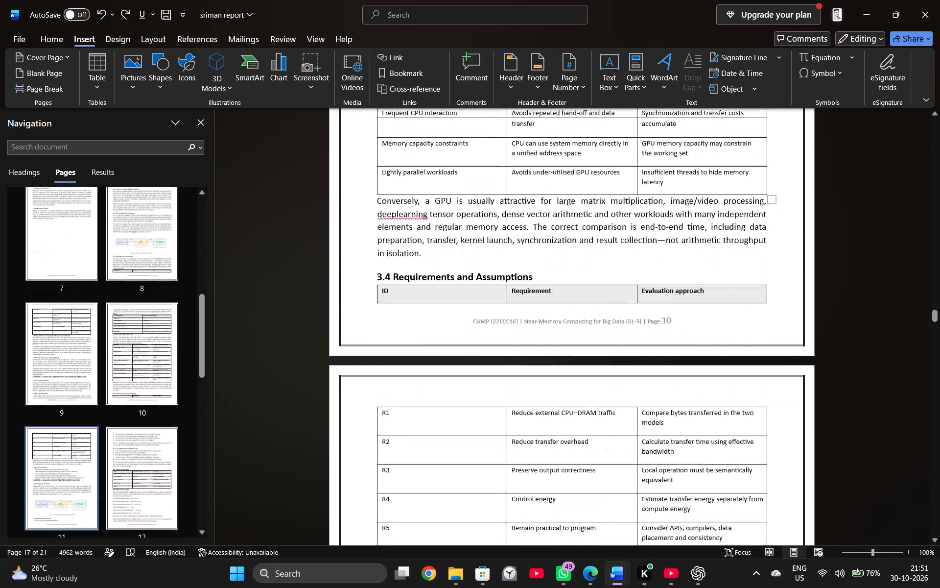
pyautogui.scroll(-8, 611, 311)
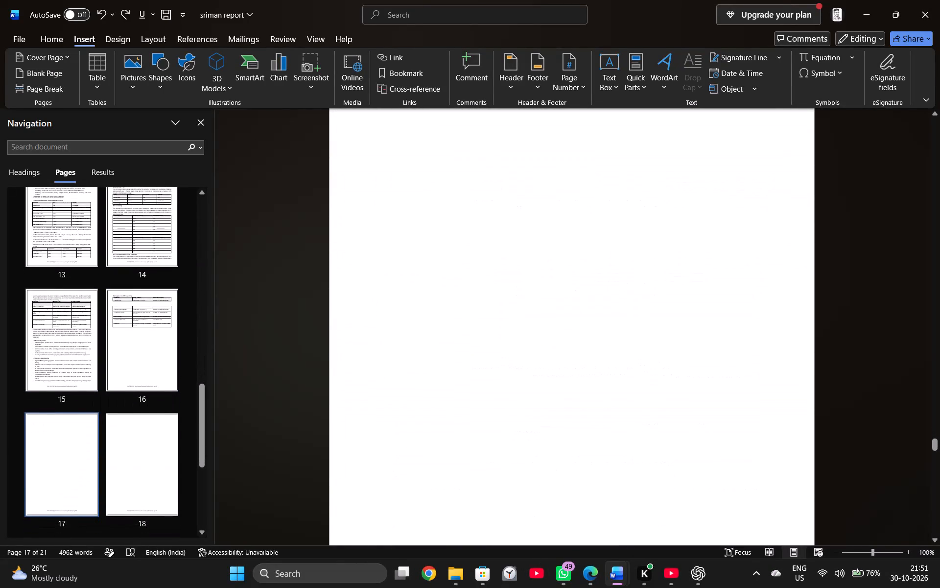
pyautogui.scroll(-5, 611, 311)
pyautogui.scroll(8, 657, 296)
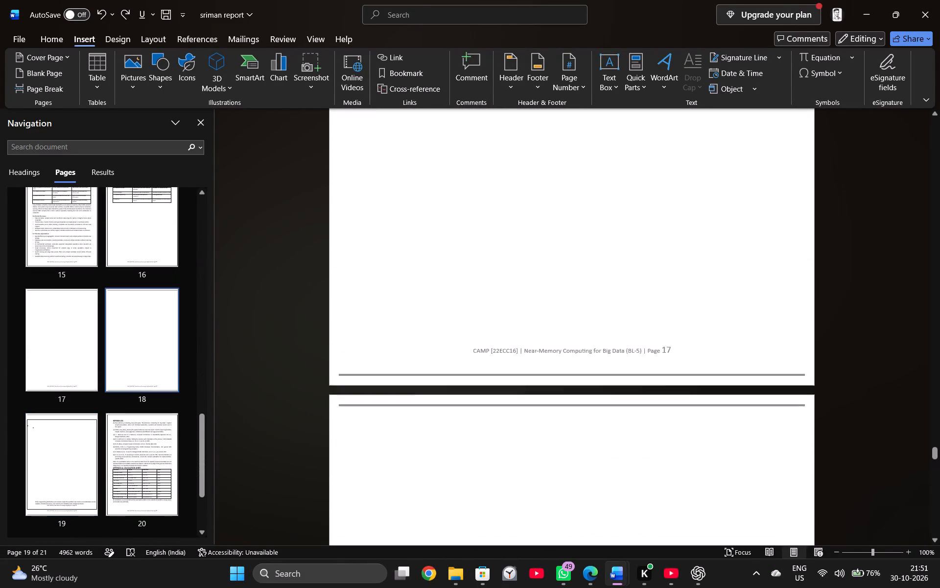
pyautogui.scroll(4, 656, 296)
# Undo the blank page inserted after the 5.8 Requirement Traceability table and the earlier removal of the original Chapter 6 text.
pyautogui.click(95, 9)
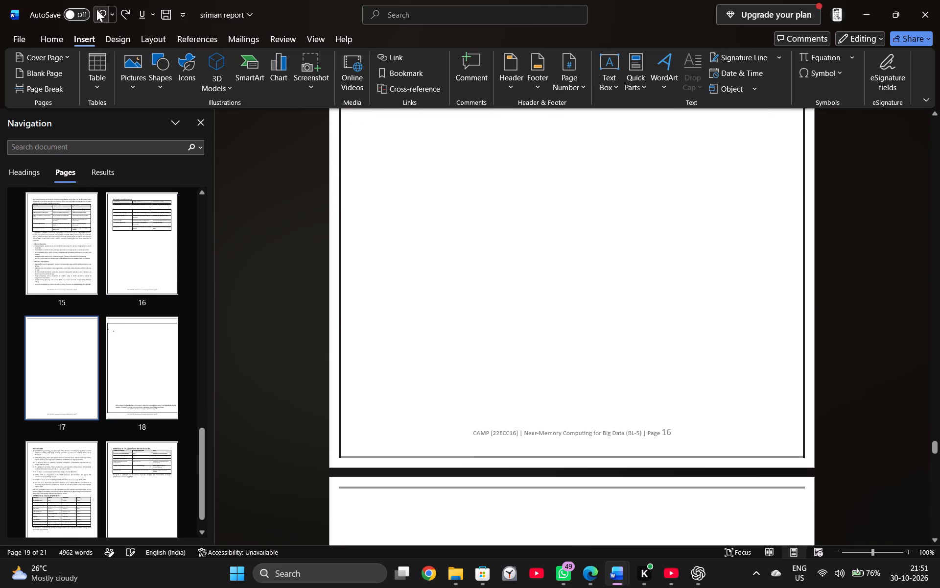
pyautogui.click(96, 9)
pyautogui.click(480, 241)
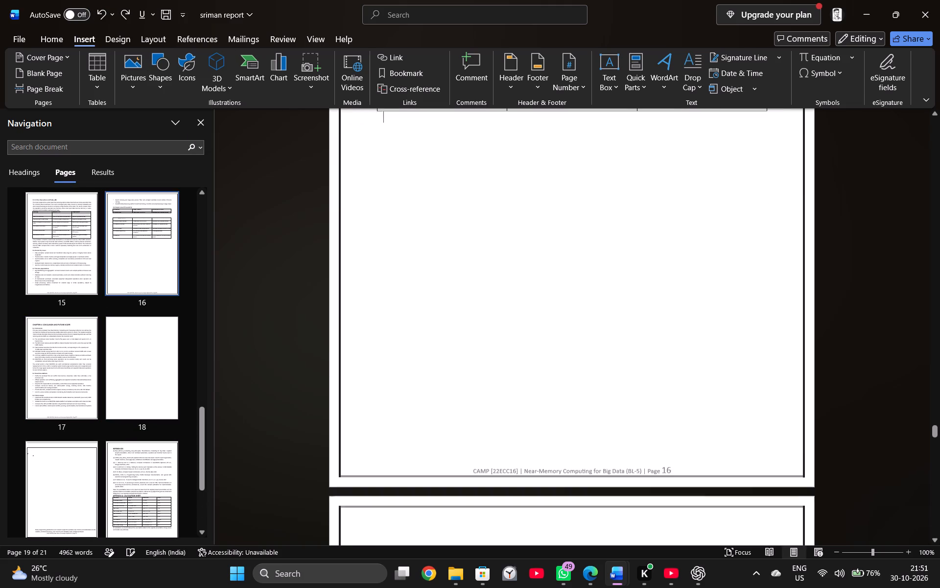
# Examine the pages from the 5.8 table and Chapter 6 through the References and appendices, returning to page 18.
pyautogui.scroll(9, 481, 243)
pyautogui.scroll(-20, 481, 260)
pyautogui.scroll(-7, 481, 260)
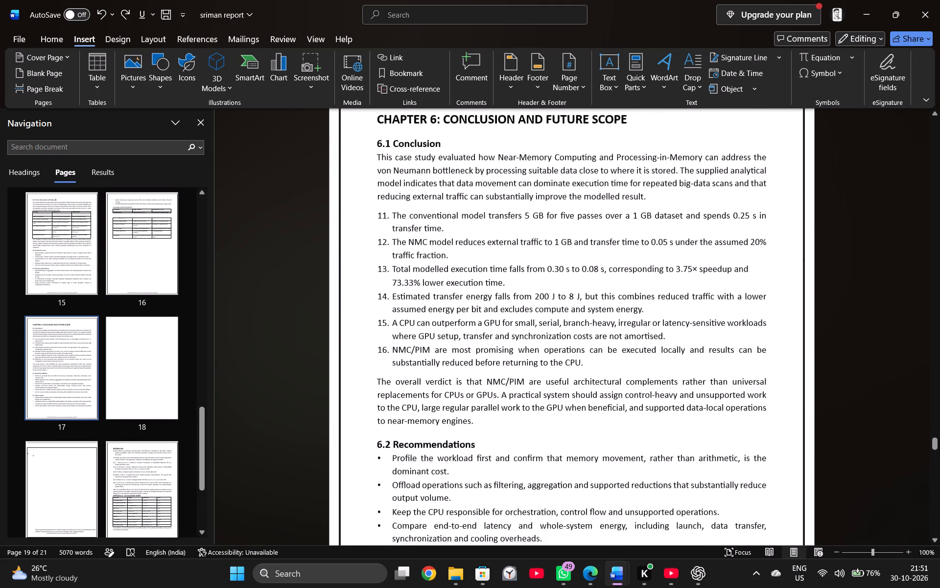
pyautogui.scroll(-20, 481, 287)
pyautogui.scroll(-16, 481, 287)
pyautogui.rightClick(484, 279)
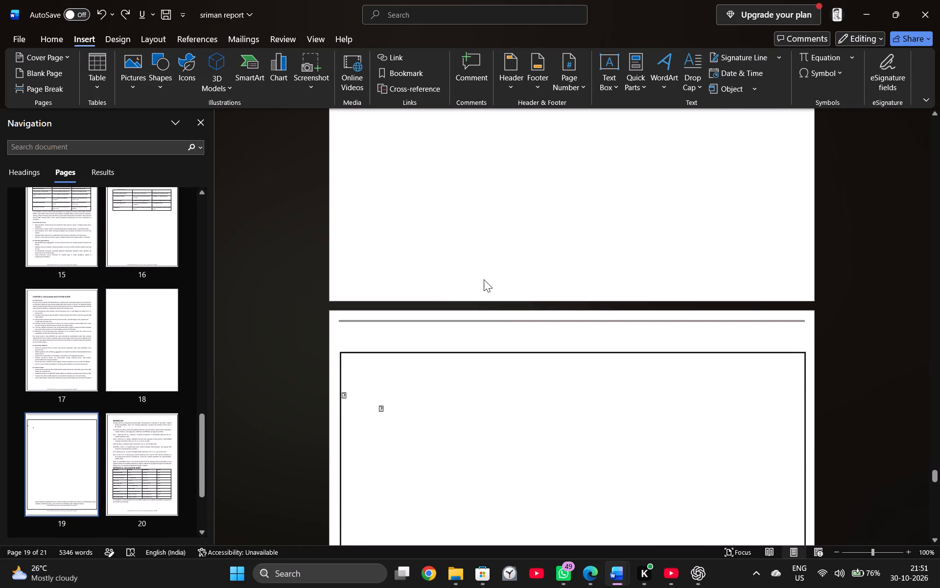
pyautogui.scroll(-6, 479, 254)
pyautogui.scroll(-15, 447, 327)
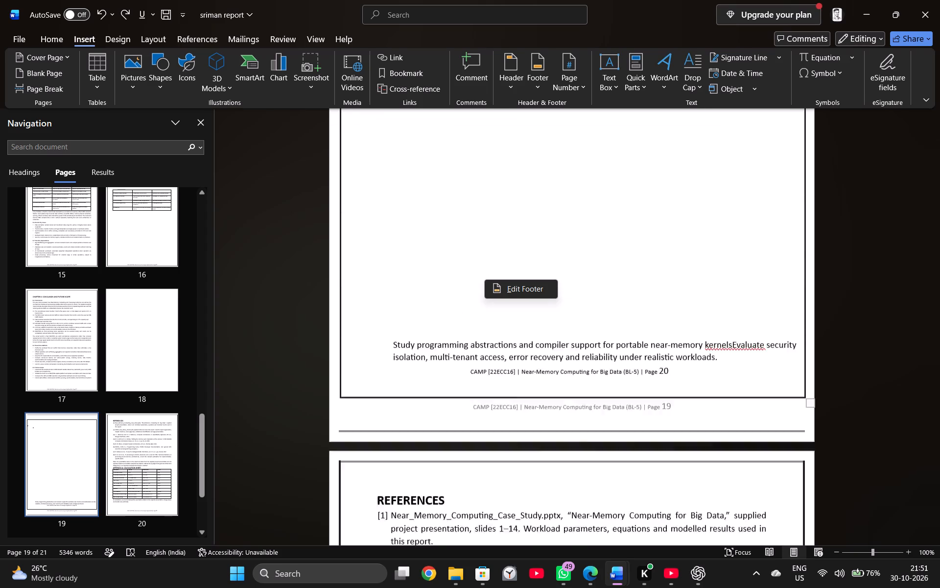
pyautogui.scroll(-4, 153, 355)
pyautogui.click(142, 354)
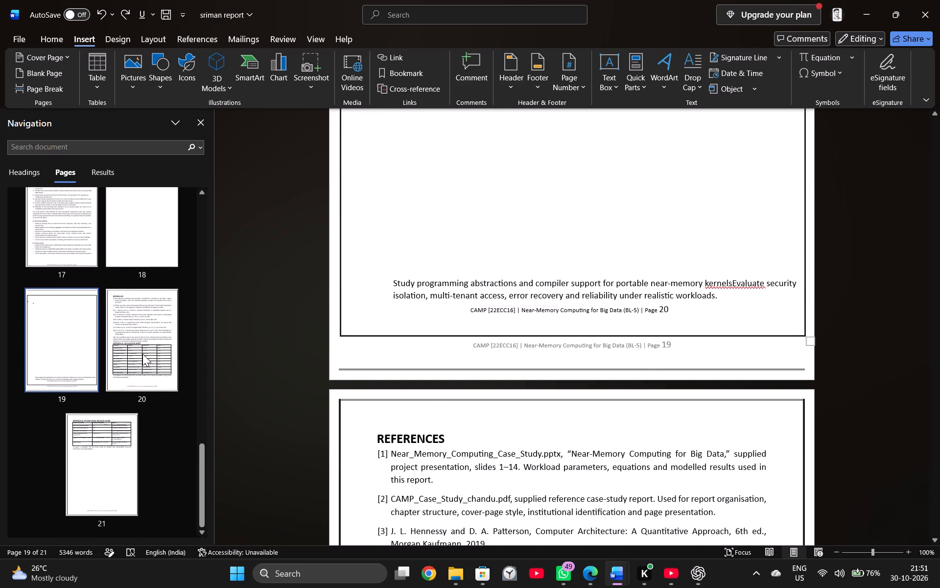
pyautogui.click(115, 475)
pyautogui.scroll(20, 578, 355)
pyautogui.scroll(7, 578, 355)
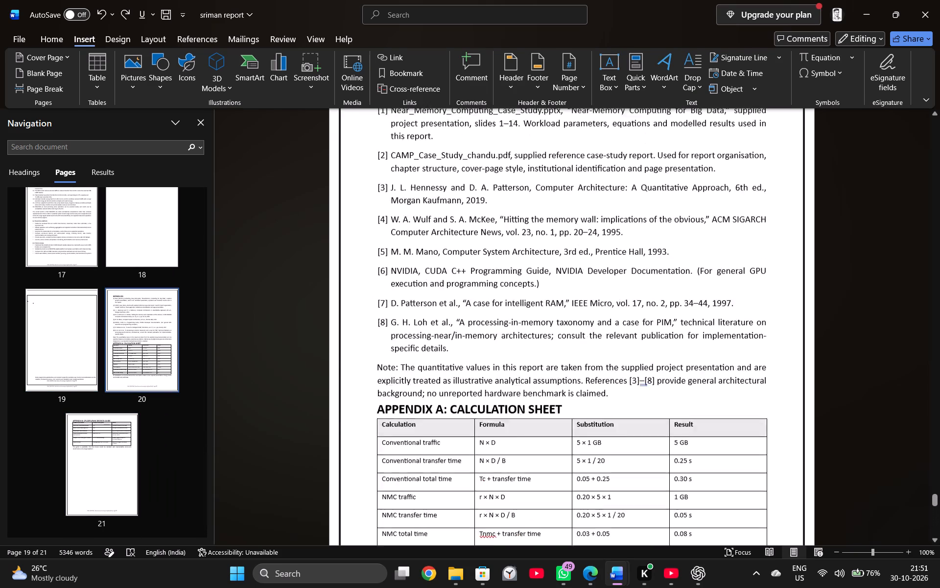
pyautogui.scroll(20, 578, 351)
pyautogui.scroll(20, 578, 351)
pyautogui.scroll(4, 578, 351)
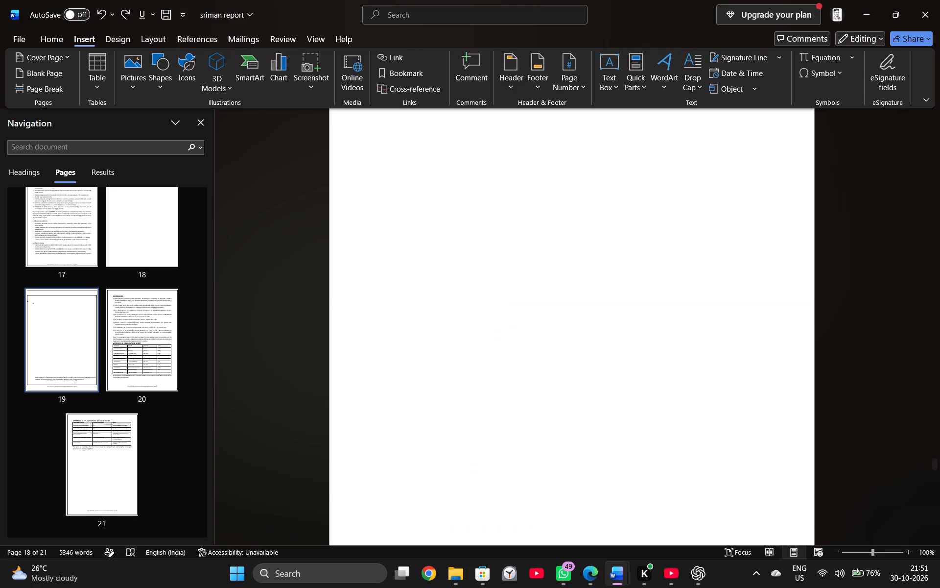
pyautogui.hscroll(-1, 581, 351)
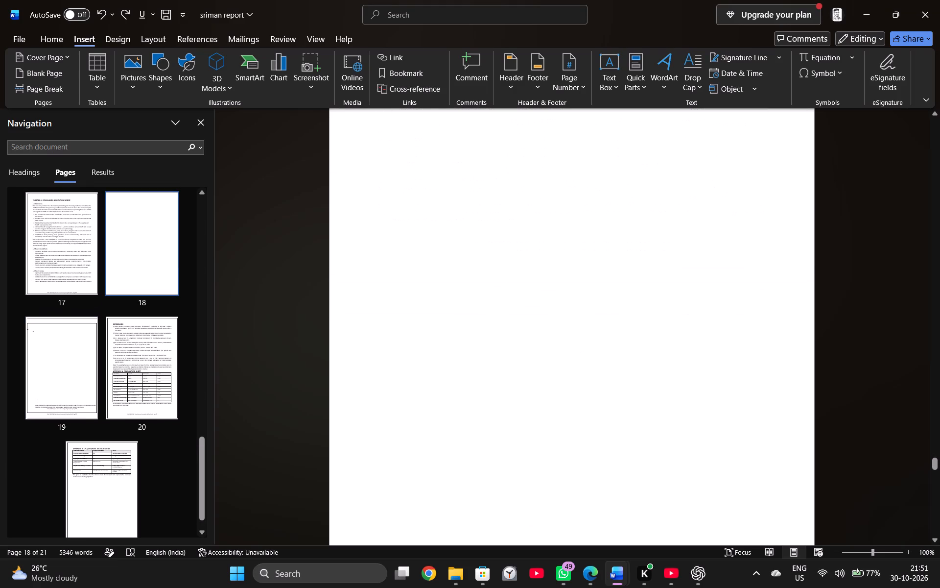
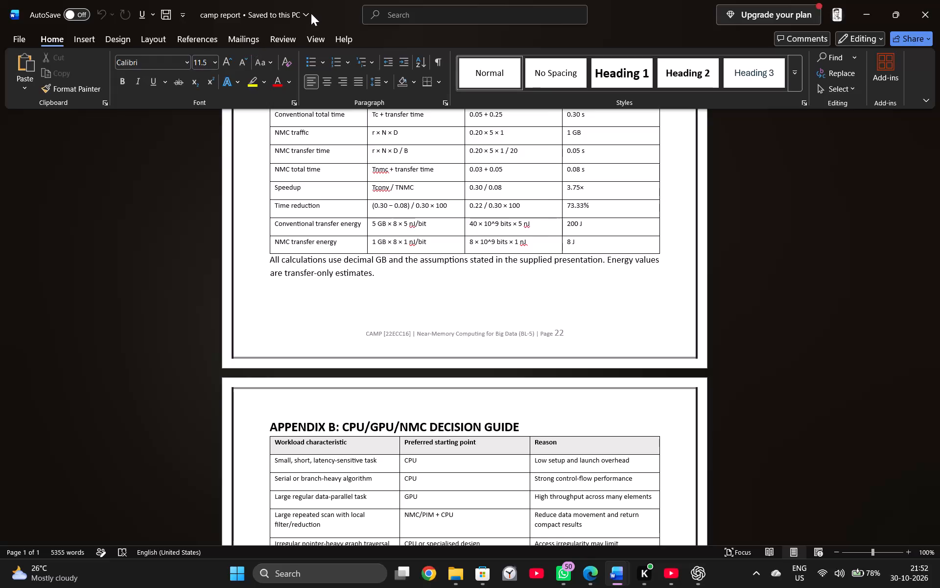
# Look back through the camp report from Appendices A and B to the cover page with the group members table.
pyautogui.scroll(20, 476, 330)
pyautogui.scroll(8, 476, 330)
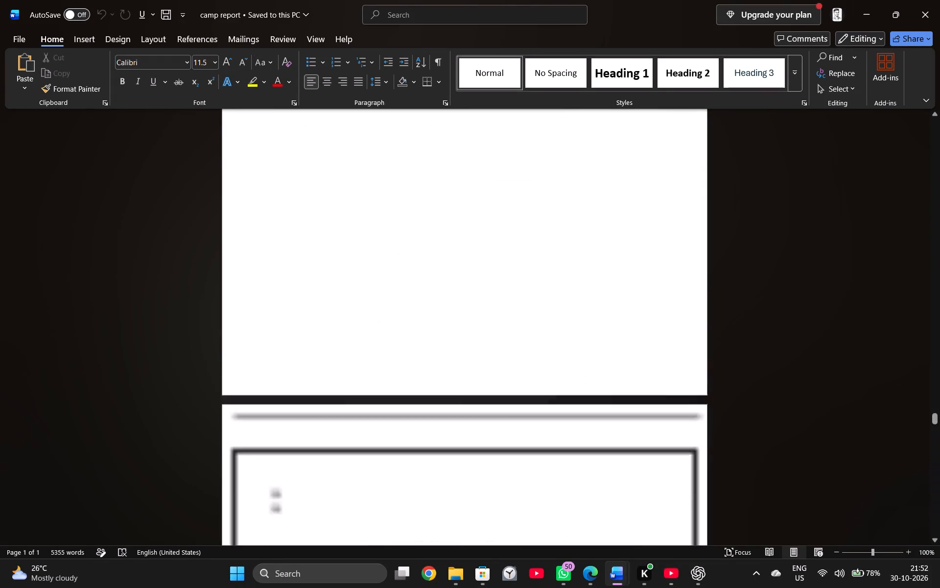
pyautogui.scroll(10, 476, 330)
pyautogui.scroll(11, 476, 330)
pyautogui.scroll(20, 476, 330)
pyautogui.scroll(6, 476, 330)
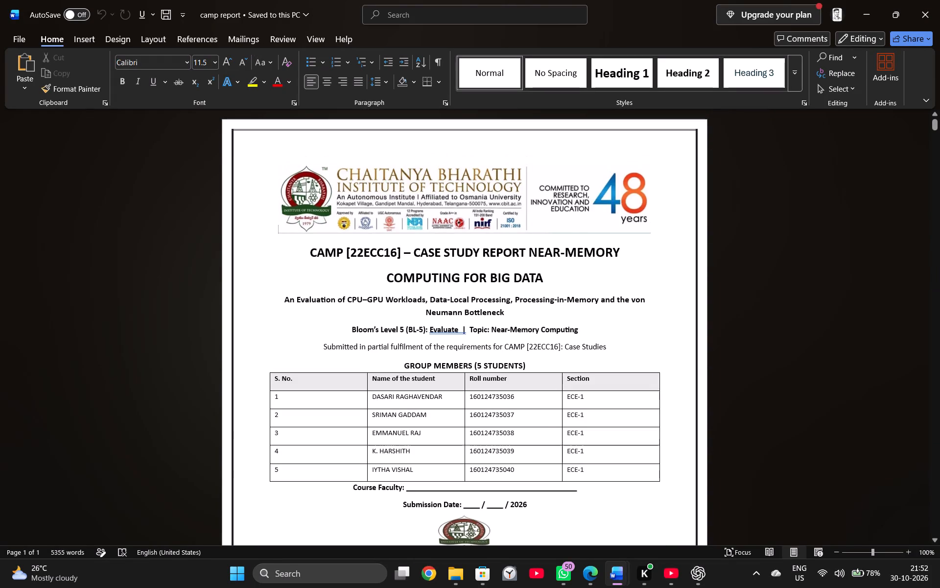
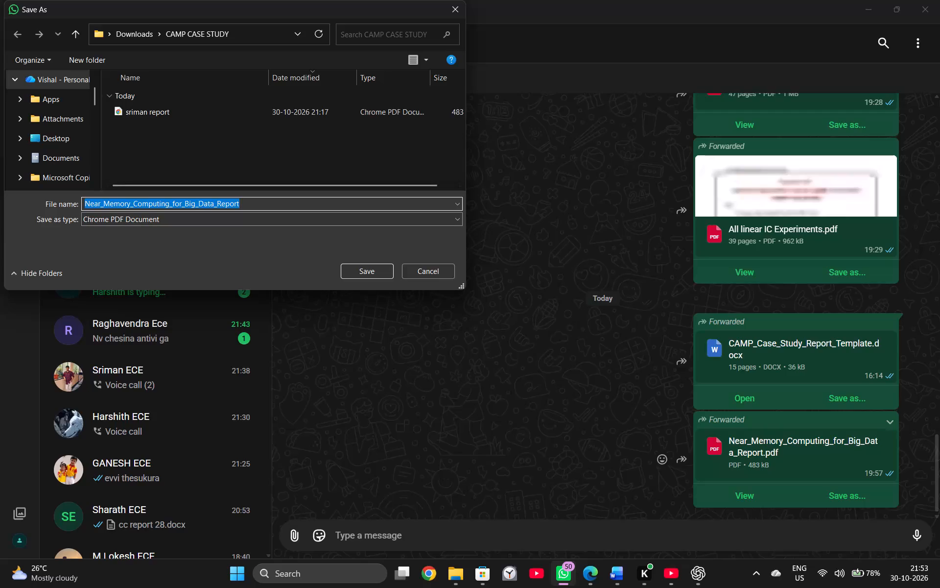
# Replace the suggested file name with "new" for saving the forwarded near-memory computing report PDF in the CAMP CASE STUDY folder.
pyautogui.press('BackSpace')
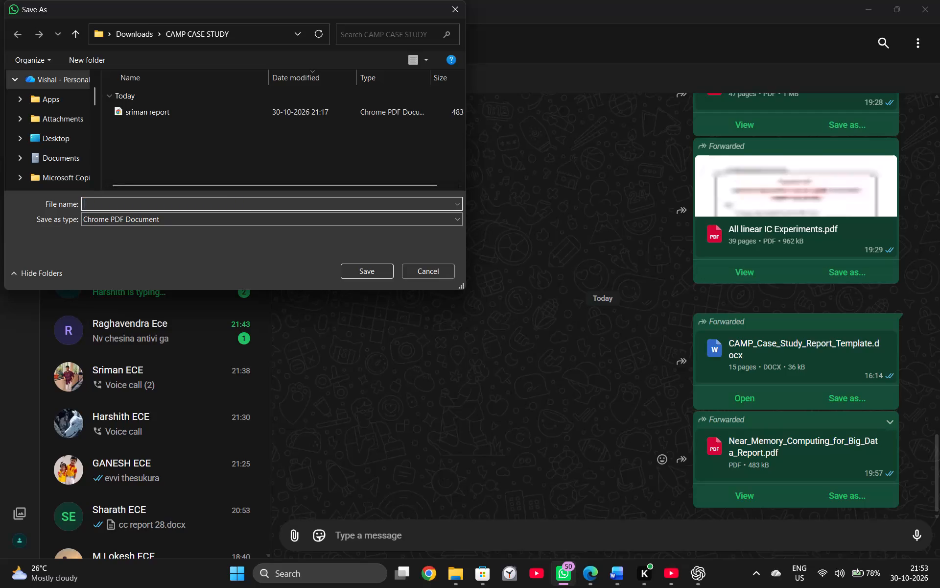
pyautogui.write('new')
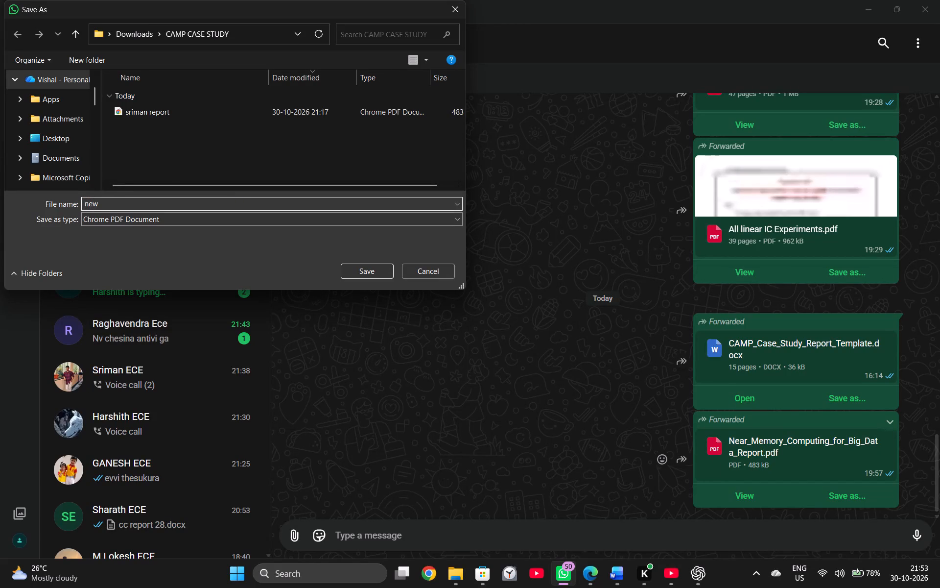
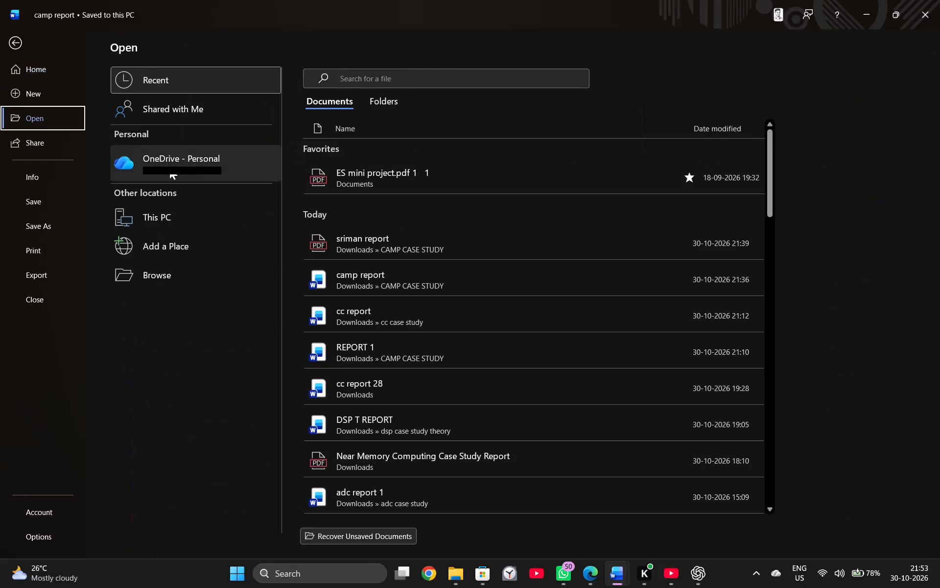
# Open the PDF file named new from the CAMP CASE STUDY folder in Word.
pyautogui.click(166, 268)
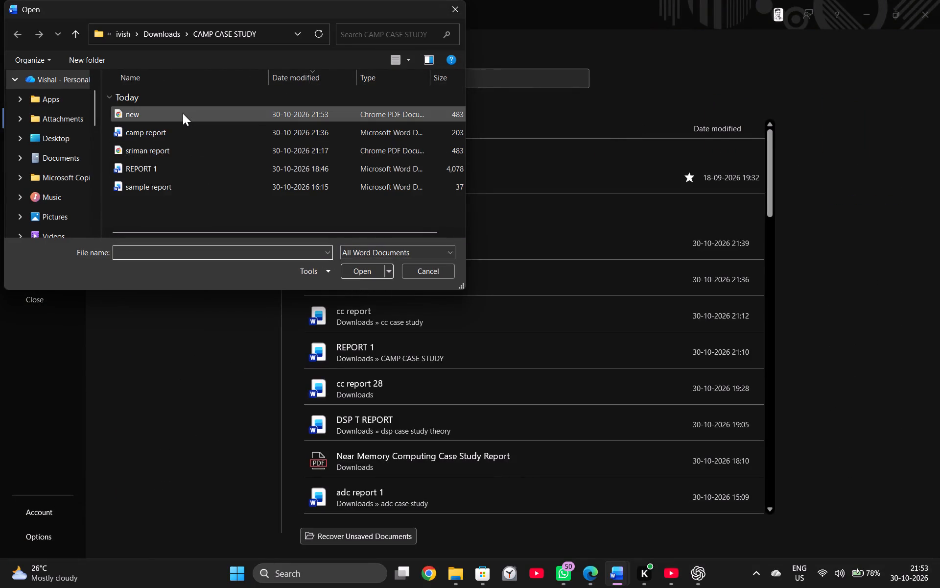
pyautogui.click(183, 112)
pyautogui.click(369, 273)
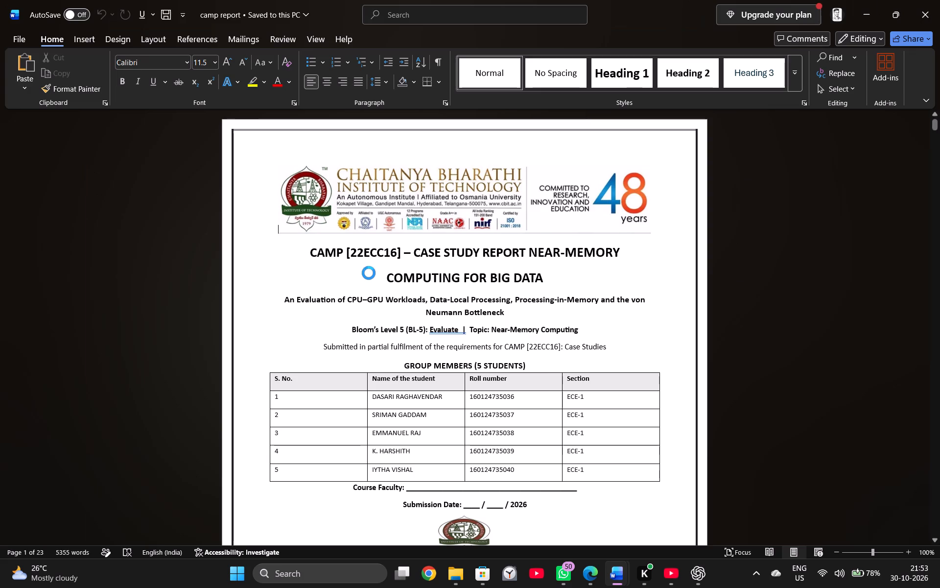
# Convert new.pdf into an editable Word document and enable editing on it.
pyautogui.click(493, 338)
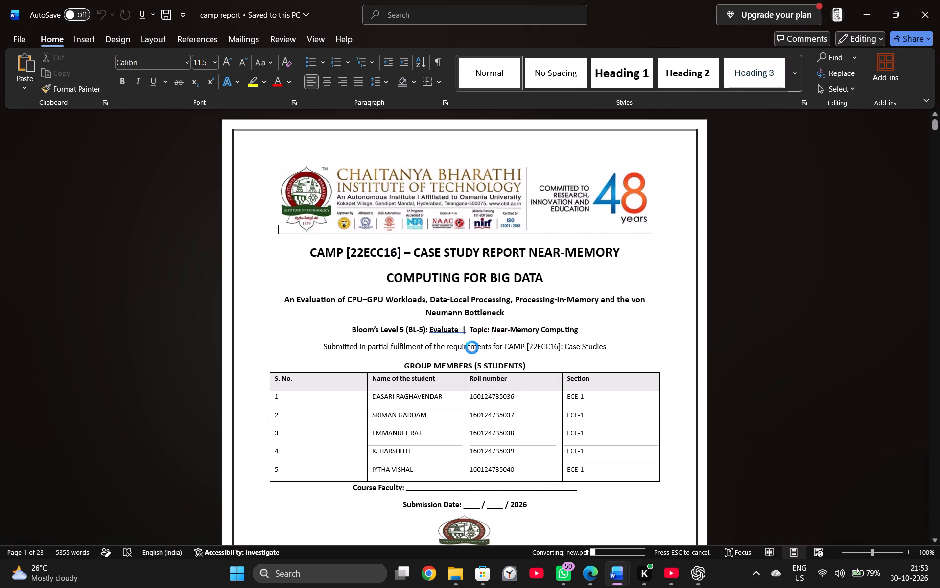
pyautogui.scroll(-4, 464, 358)
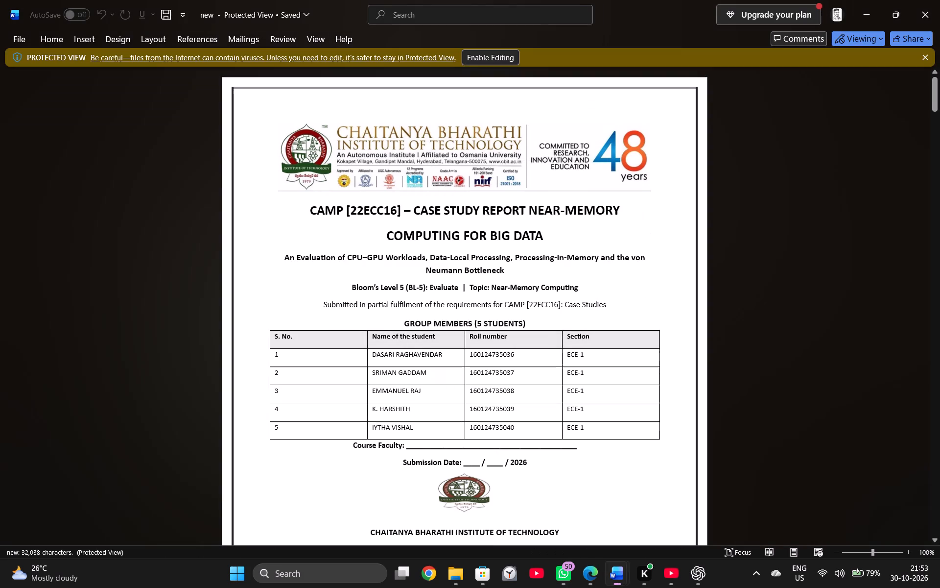
pyautogui.click(489, 57)
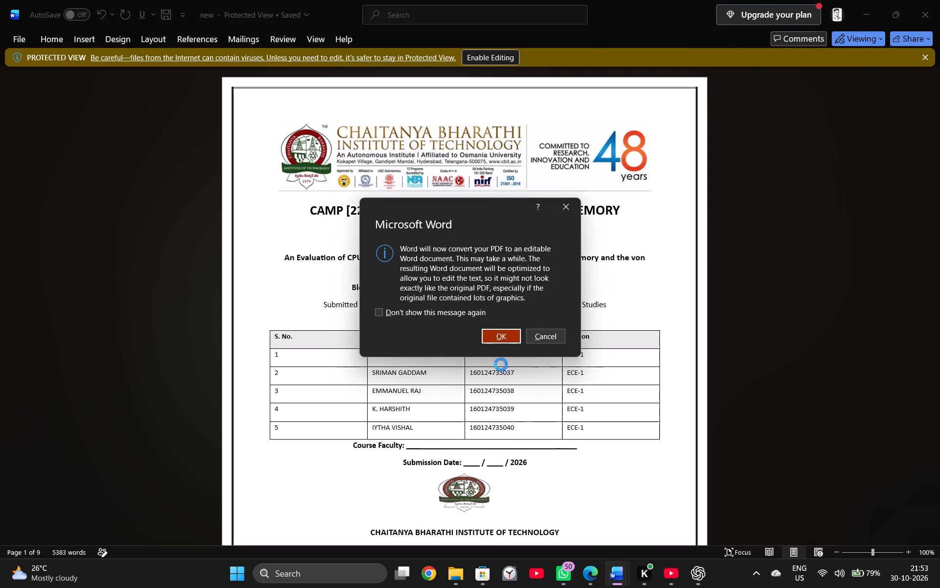
pyautogui.click(498, 337)
pyautogui.scroll(-2, 546, 439)
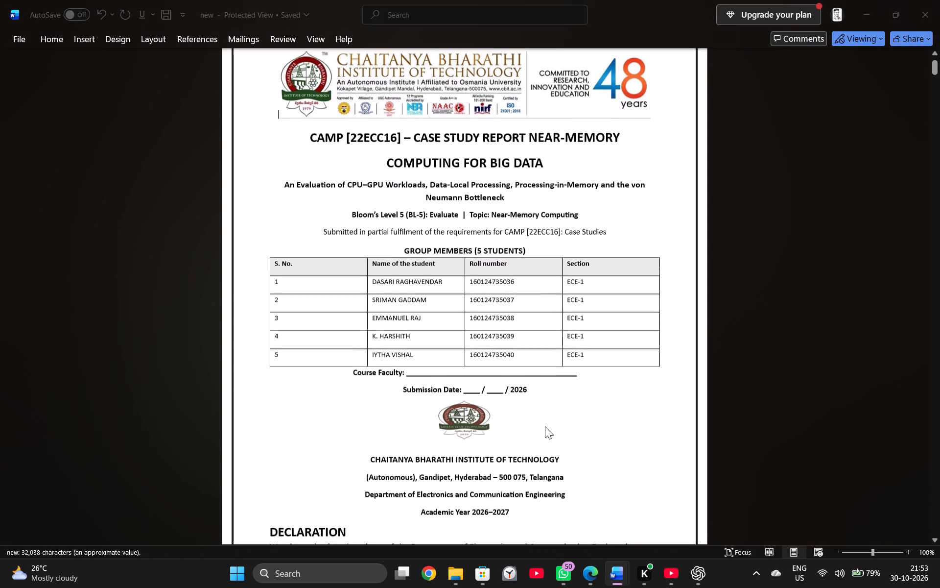
# Insert blank lines before the DECLARATION heading to push it off the cover page onto page 2.
pyautogui.scroll(-5, 521, 383)
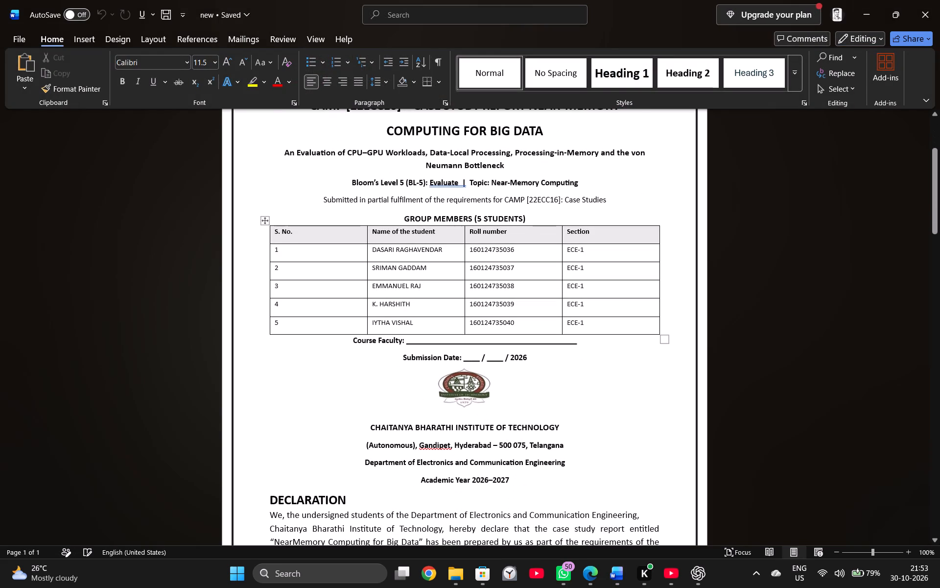
pyautogui.scroll(-13, 564, 353)
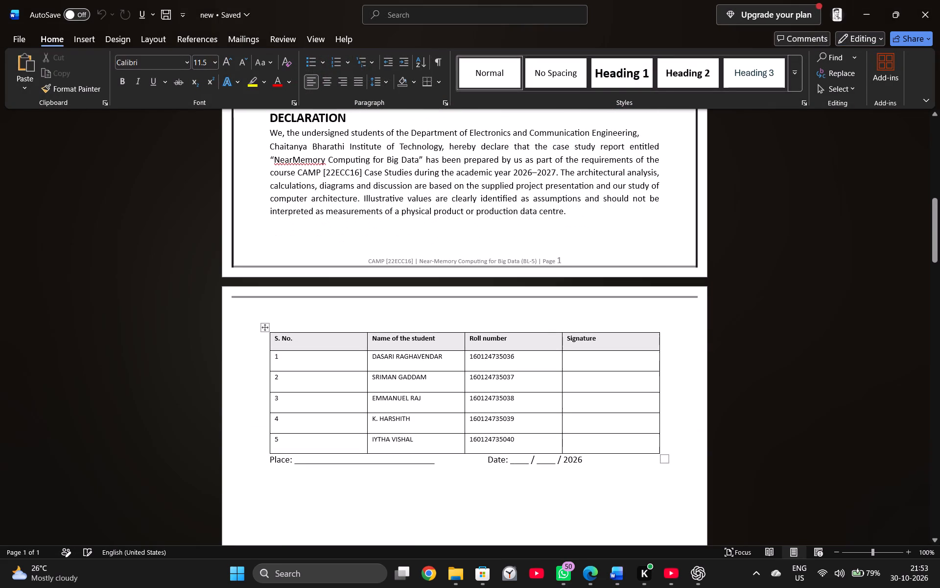
pyautogui.scroll(11, 563, 358)
pyautogui.scroll(11, 512, 383)
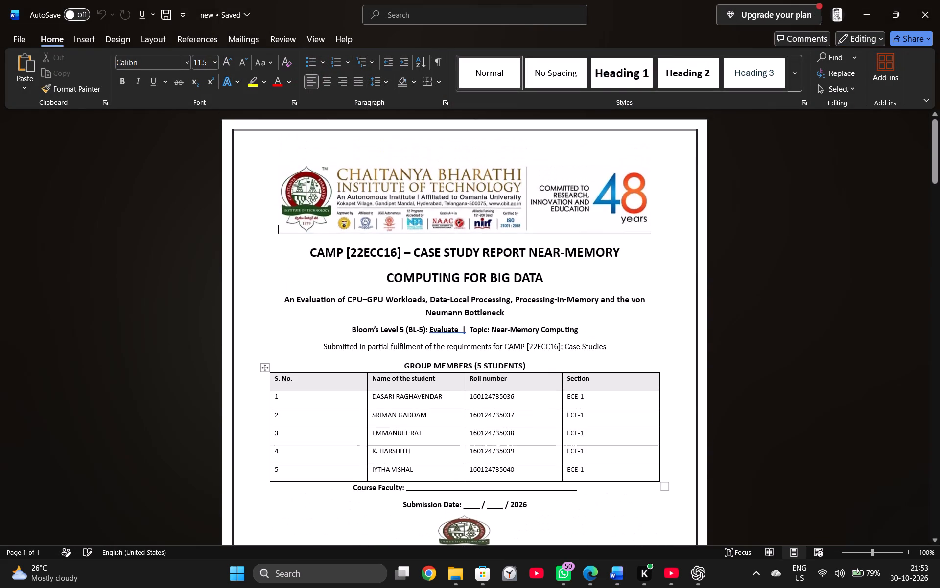
pyautogui.scroll(-5, 373, 424)
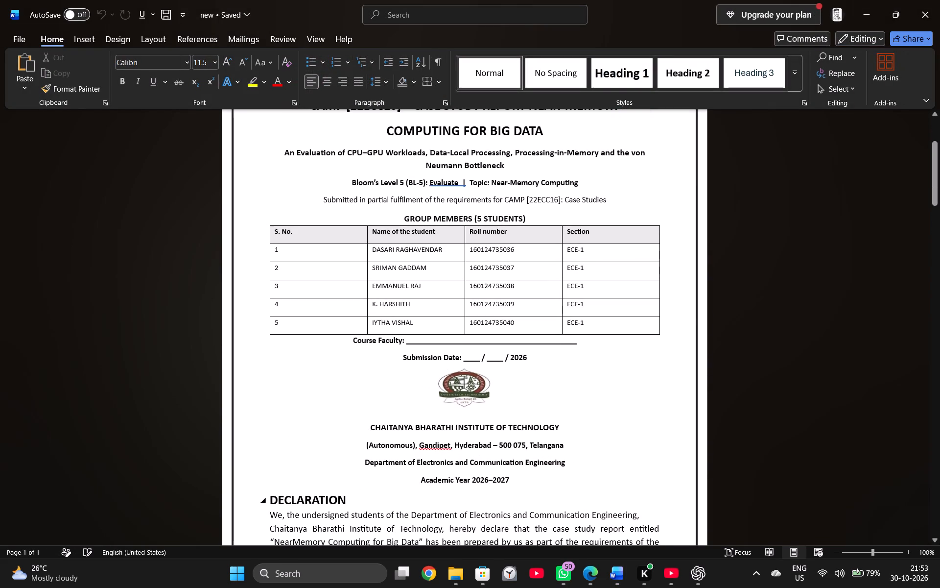
pyautogui.click(269, 498)
pyautogui.press('Return')
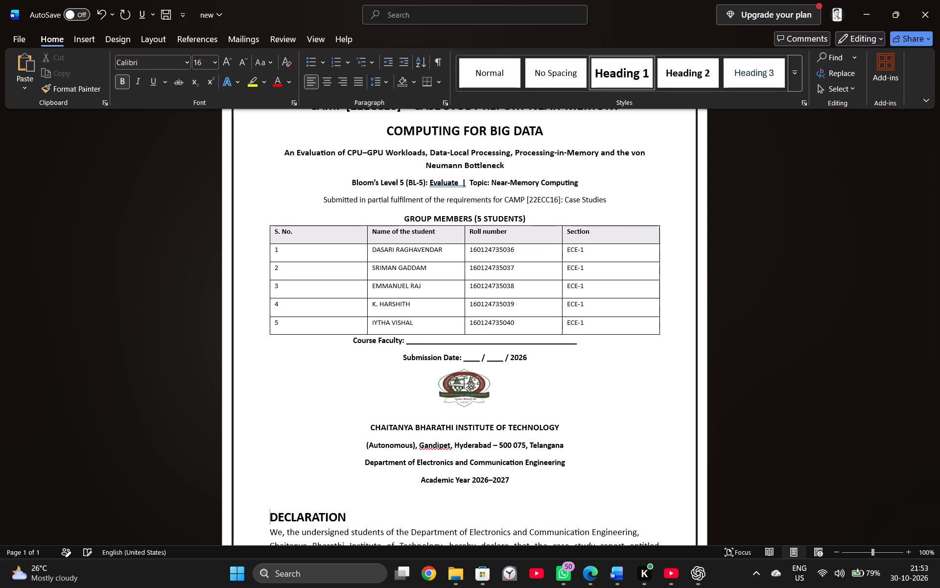
pyautogui.scroll(-1, 268, 490)
pyautogui.press('Return')
pyautogui.press('Return')
pyautogui.press('Return')
pyautogui.press('Return')
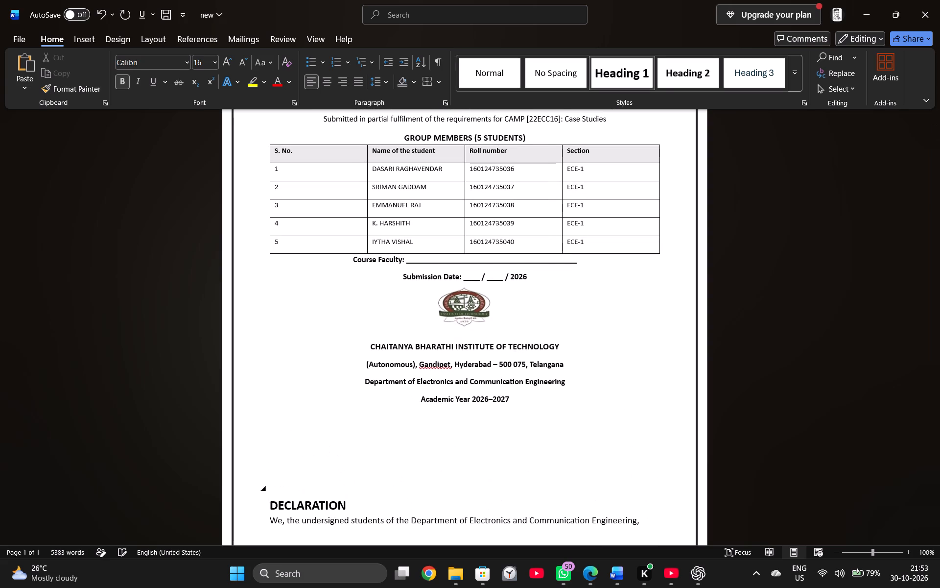
pyautogui.press('Return')
pyautogui.press('BackSpace')
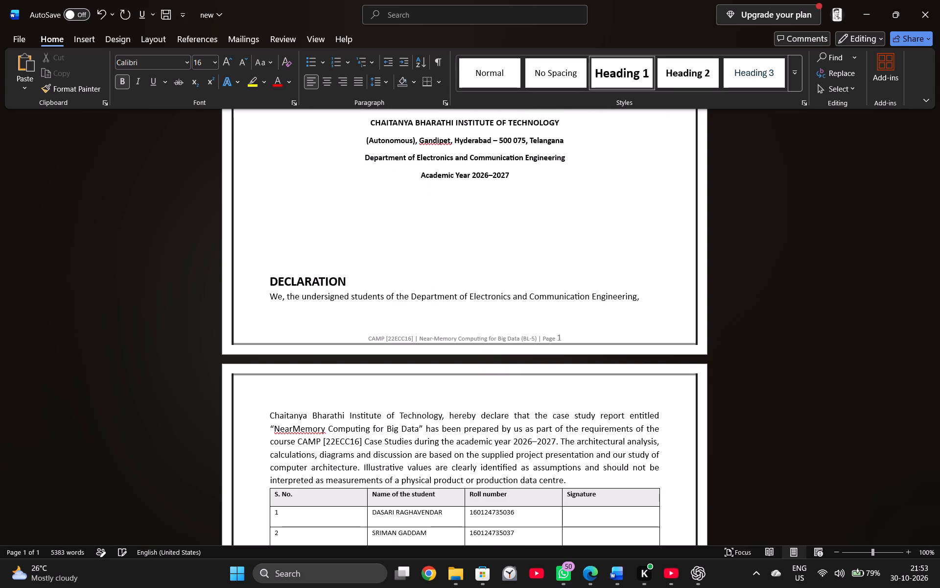
pyautogui.press('Return')
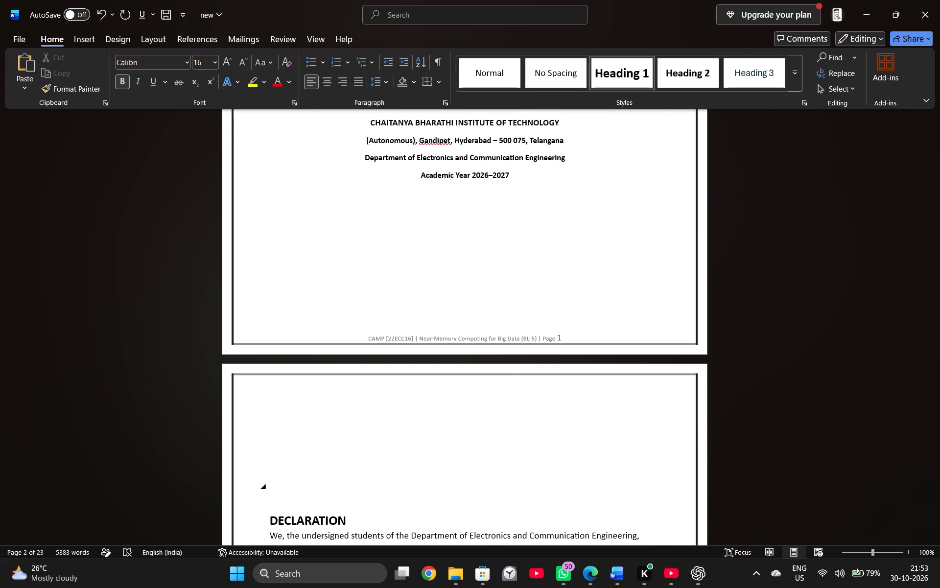
# Examine the page layout of the whole converted document in an overview and return to the cover page.
pyautogui.scroll(4, 335, 436)
pyautogui.keyDown('ctrl'); pyautogui.scroll(-5, 335, 436); pyautogui.keyUp('ctrl')
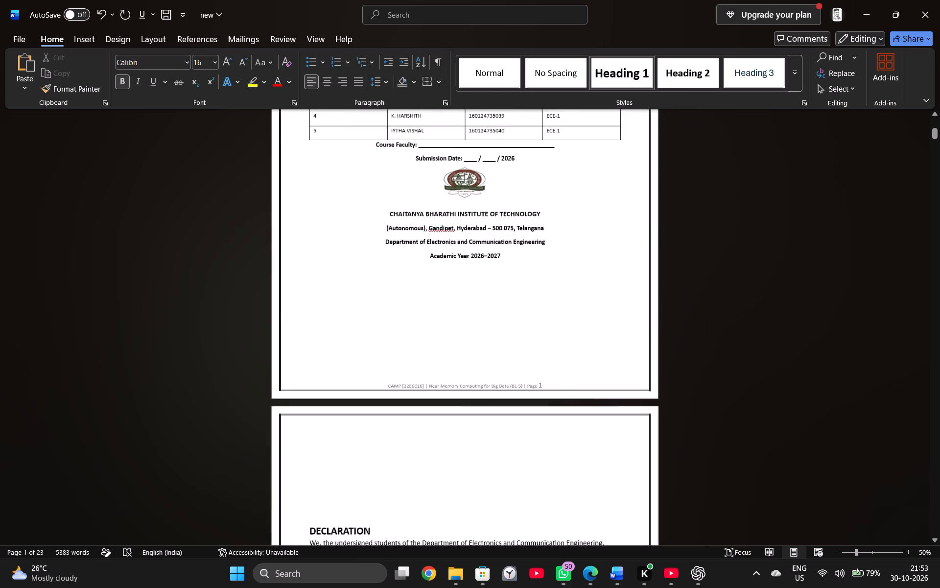
pyautogui.keyDown('ctrl'); pyautogui.scroll(-2, 385, 324); pyautogui.keyUp('ctrl')
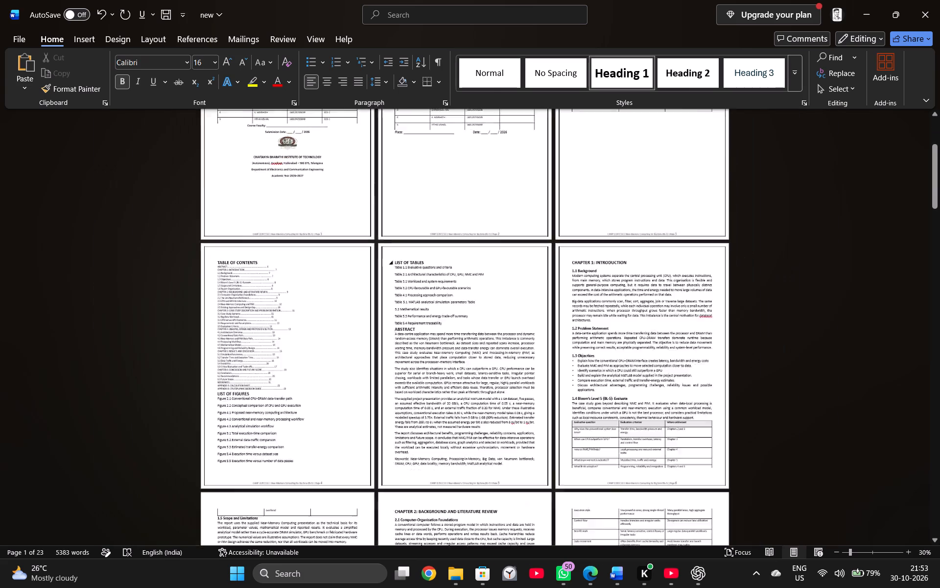
pyautogui.keyDown('ctrl'); pyautogui.scroll(-1, 385, 324); pyautogui.keyUp('ctrl')
pyautogui.scroll(-3, 468, 374)
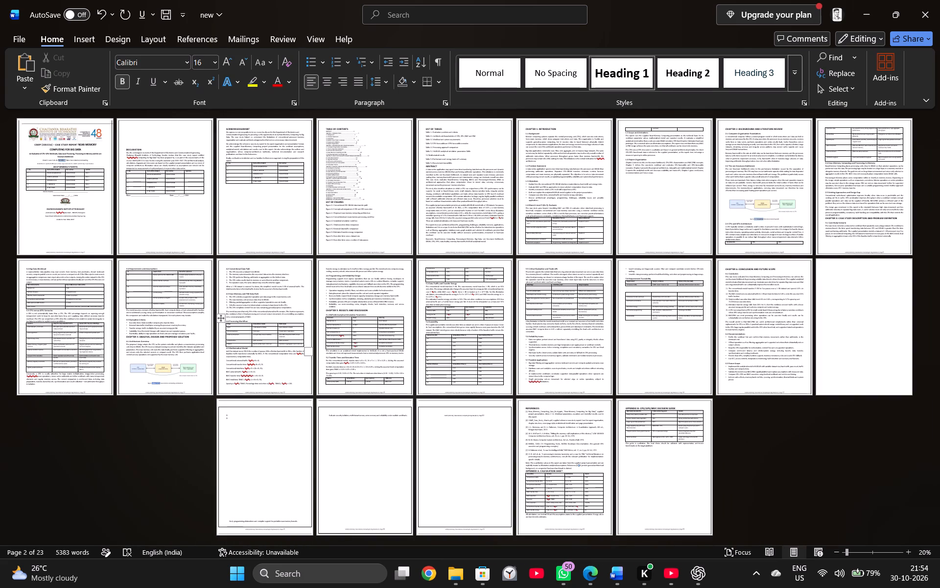
pyautogui.click(74, 178)
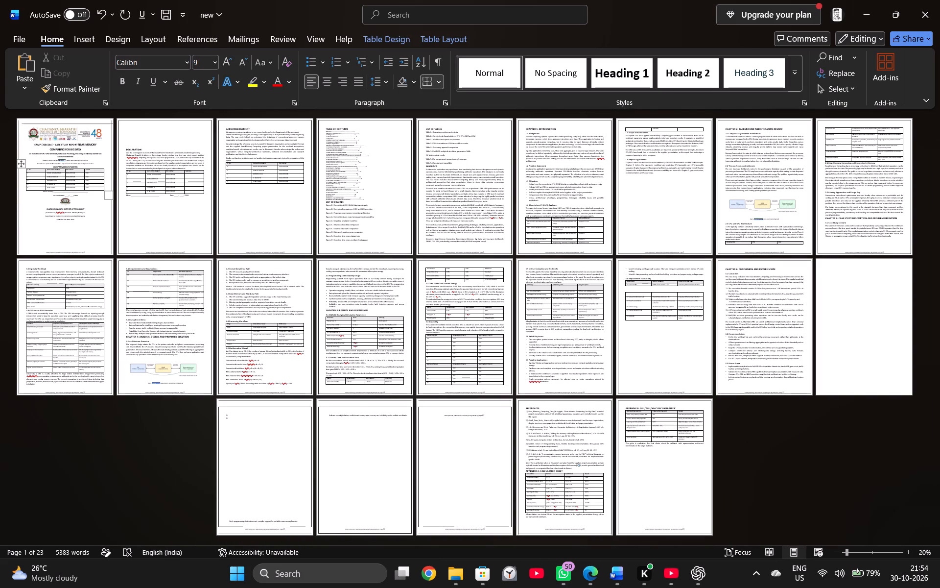
pyautogui.scroll(6, 53, 223)
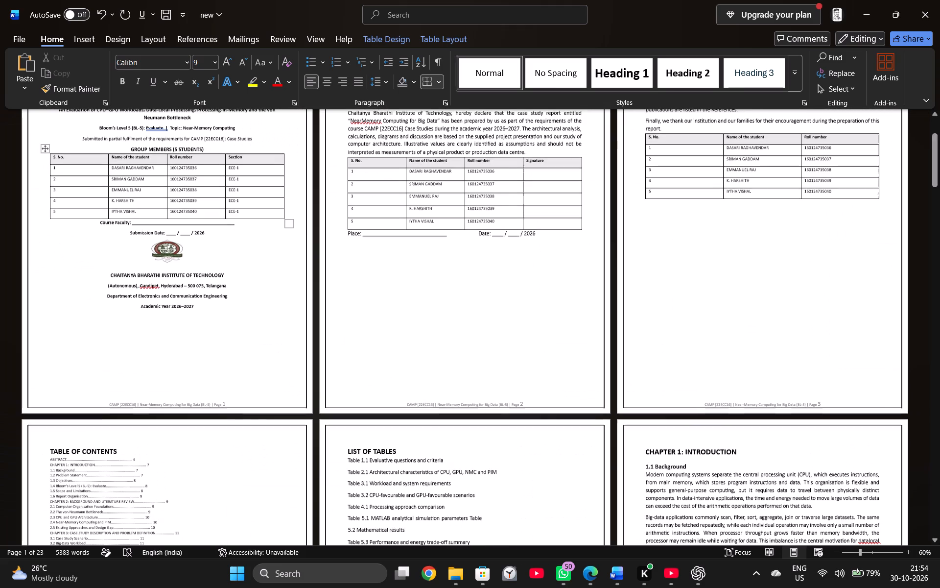
pyautogui.scroll(1, 56, 231)
pyautogui.keyDown('ctrl'); pyautogui.scroll(4, 194, 261); pyautogui.keyUp('ctrl')
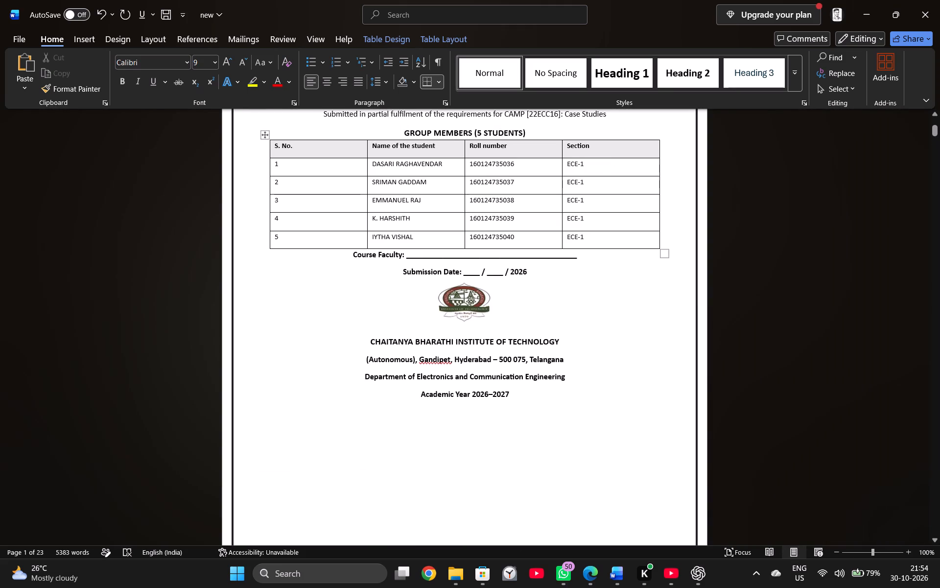
pyautogui.scroll(2, 407, 279)
pyautogui.scroll(3, 564, 296)
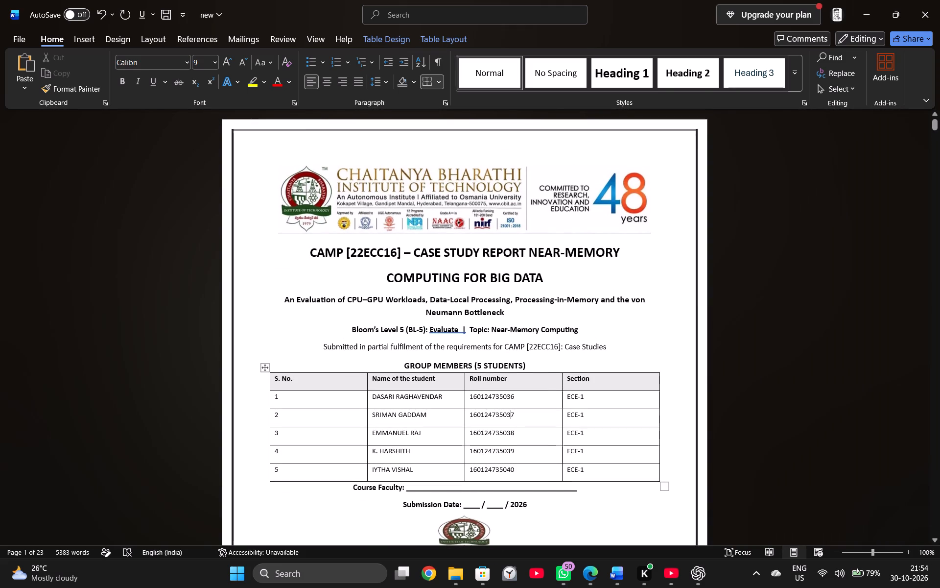
# Delete a blank line above the DECLARATION heading on page 2 and place the cursor before the heading.
pyautogui.scroll(-1, 511, 378)
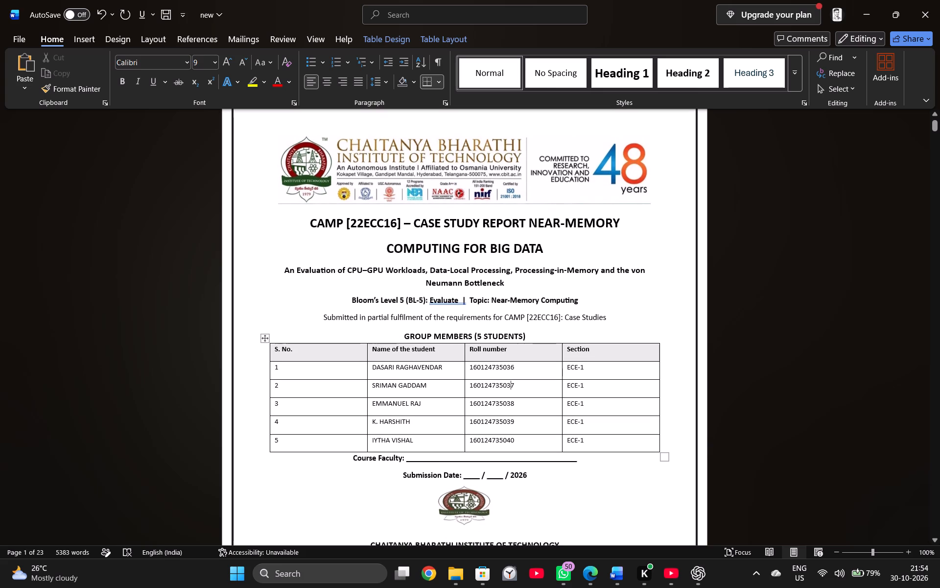
pyautogui.scroll(-5, 420, 405)
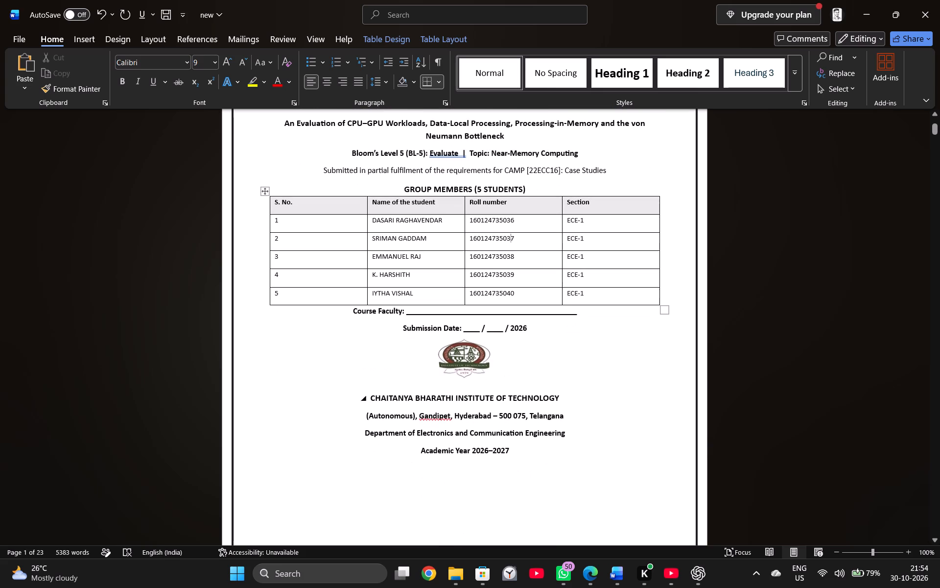
pyautogui.scroll(-10, 424, 445)
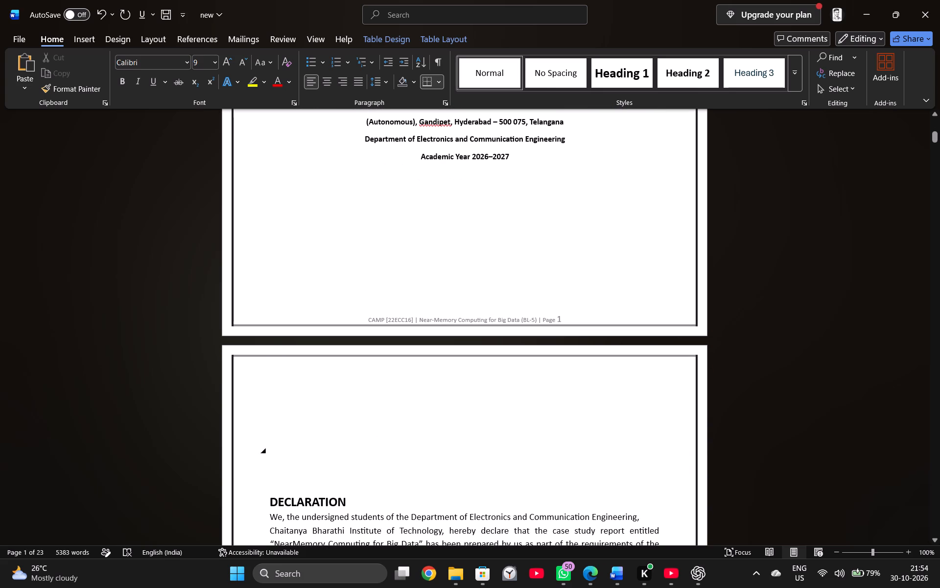
pyautogui.click(314, 414)
pyautogui.press('BackSpace')
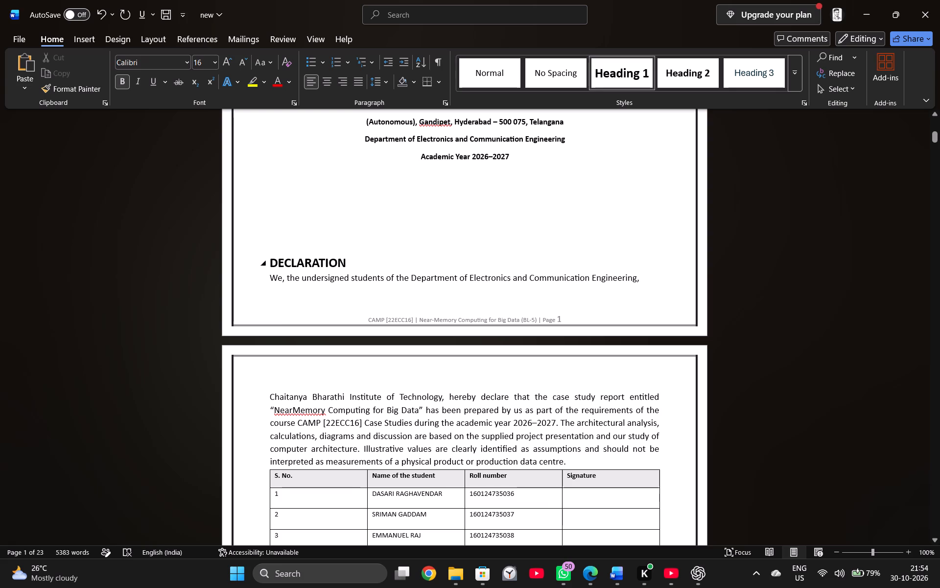
pyautogui.click(269, 262)
# Check the cover page of the camp report document and switch to the sriman report document.
pyautogui.click(579, 532)
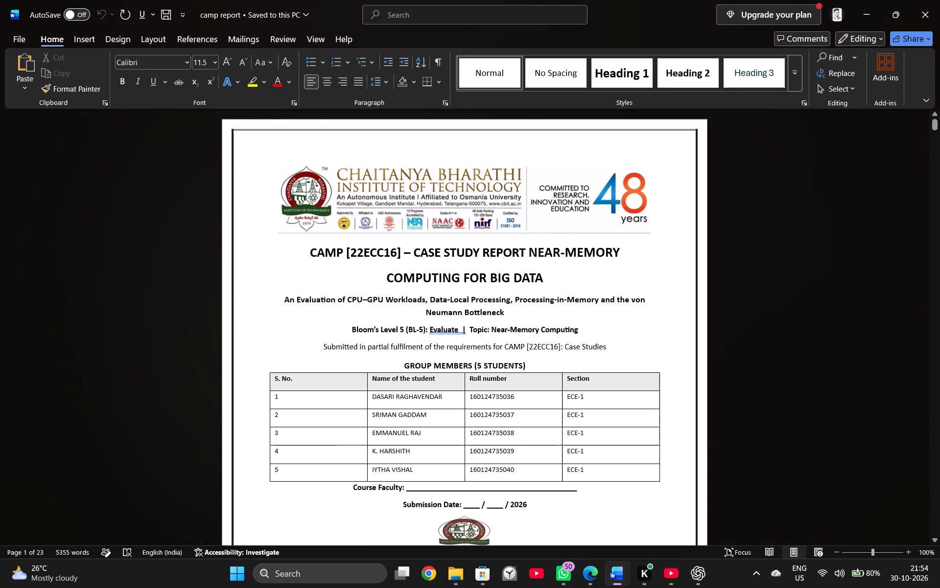
pyautogui.scroll(-4, 349, 280)
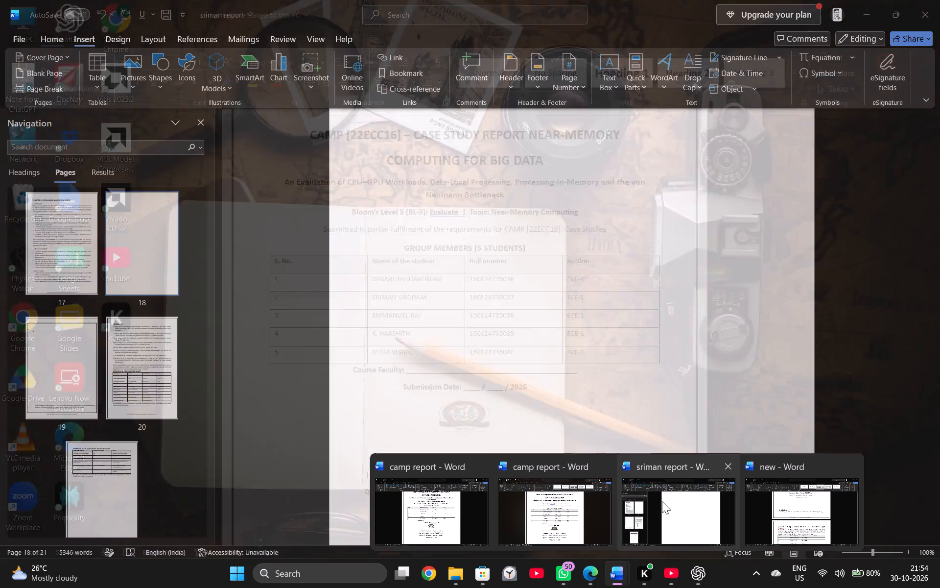
pyautogui.click(662, 501)
# Examine the sriman report from the cover page to the appendices and back to the 5.8 table and Chapter 6.
pyautogui.scroll(18, 638, 466)
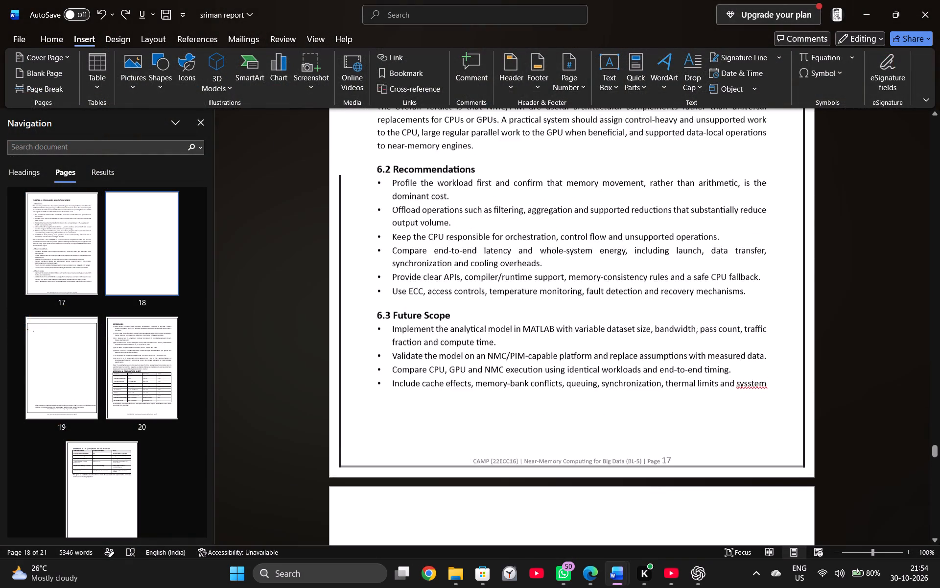
pyautogui.scroll(4, 670, 325)
pyautogui.scroll(20, 670, 324)
pyautogui.scroll(20, 670, 324)
pyautogui.scroll(15, 670, 324)
pyautogui.scroll(20, 670, 324)
pyautogui.scroll(20, 670, 324)
pyautogui.scroll(20, 670, 324)
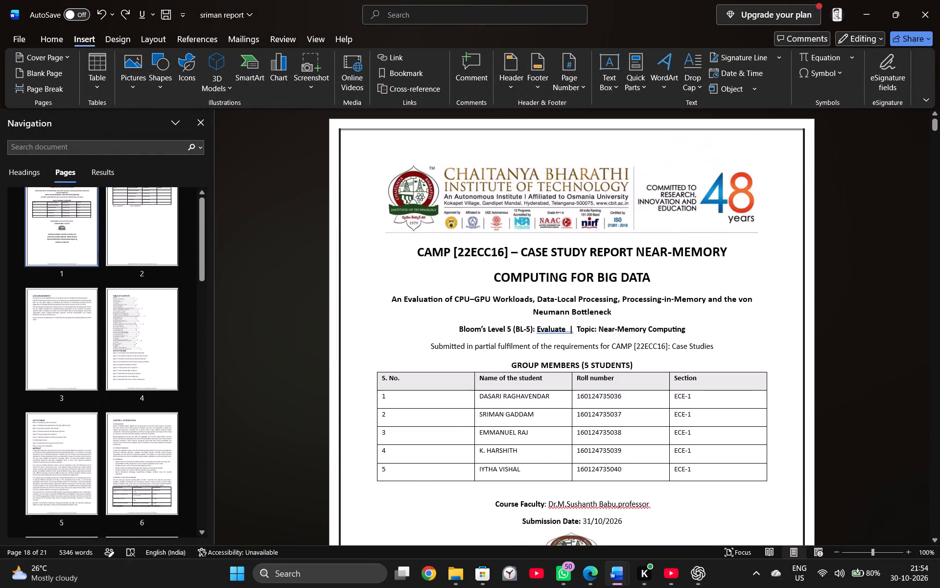
pyautogui.scroll(-6, 670, 324)
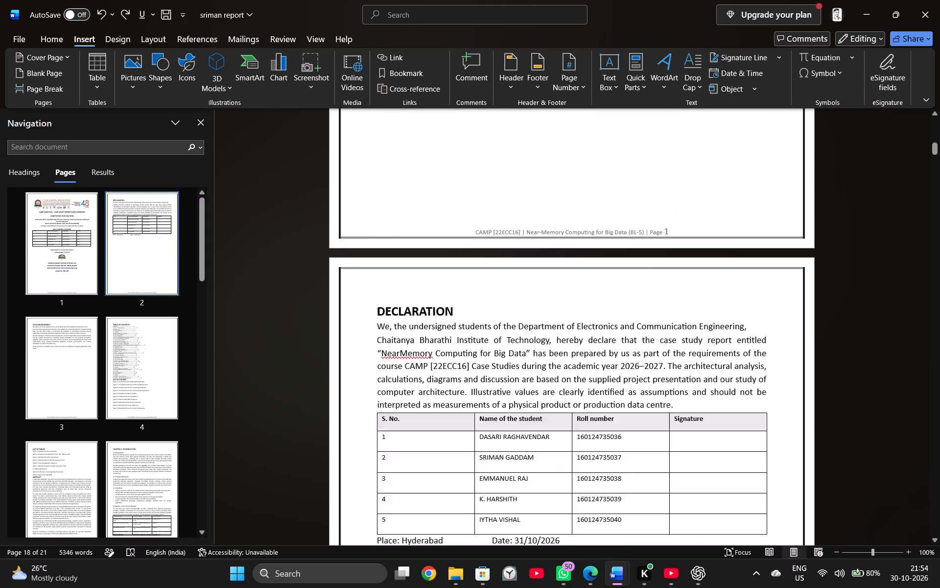
pyautogui.scroll(-3, 670, 324)
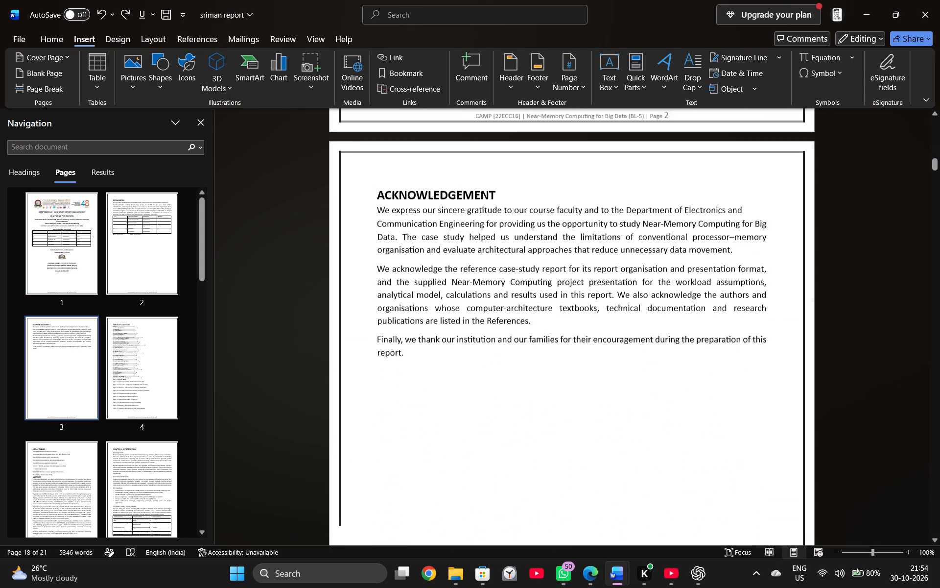
pyautogui.scroll(-20, 670, 324)
pyautogui.scroll(-20, 670, 324)
pyautogui.scroll(-9, 670, 324)
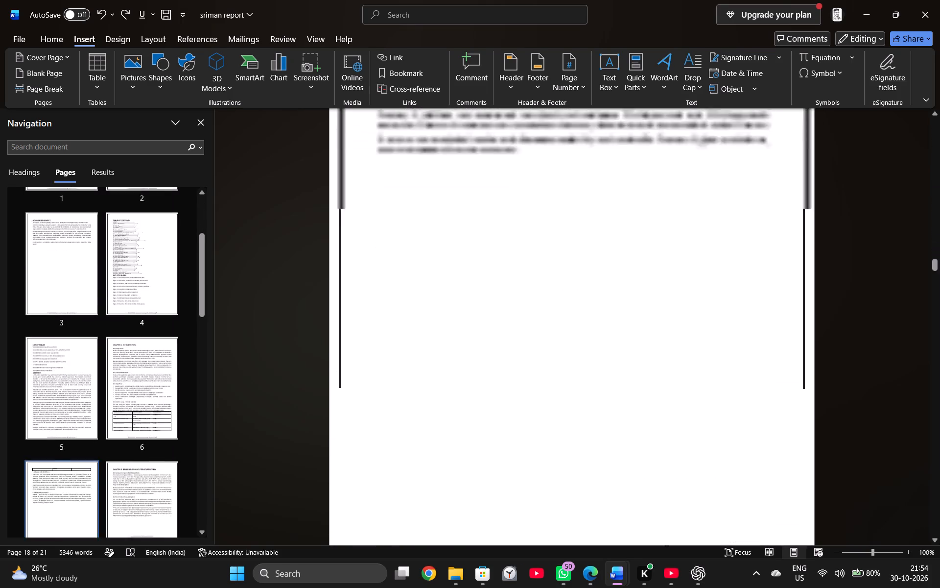
pyautogui.scroll(-14, 670, 324)
pyautogui.scroll(3, 670, 324)
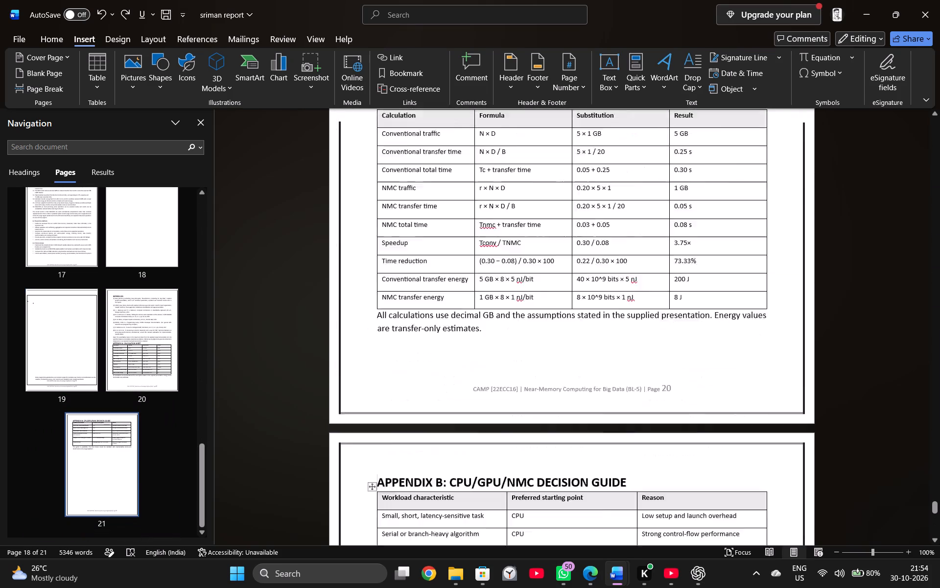
pyautogui.scroll(5, 670, 324)
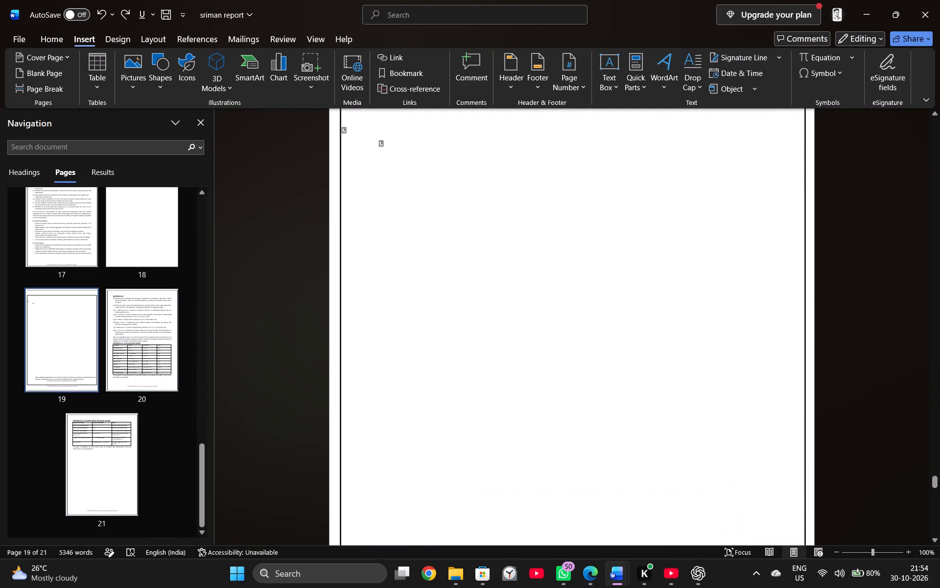
pyautogui.scroll(6, 670, 324)
pyautogui.scroll(-1, 670, 324)
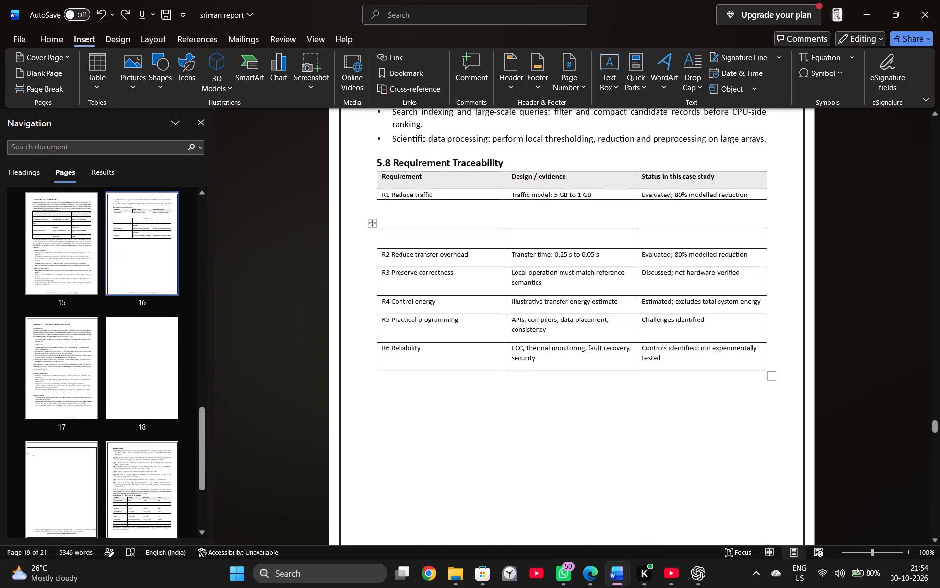
pyautogui.scroll(-5, 670, 324)
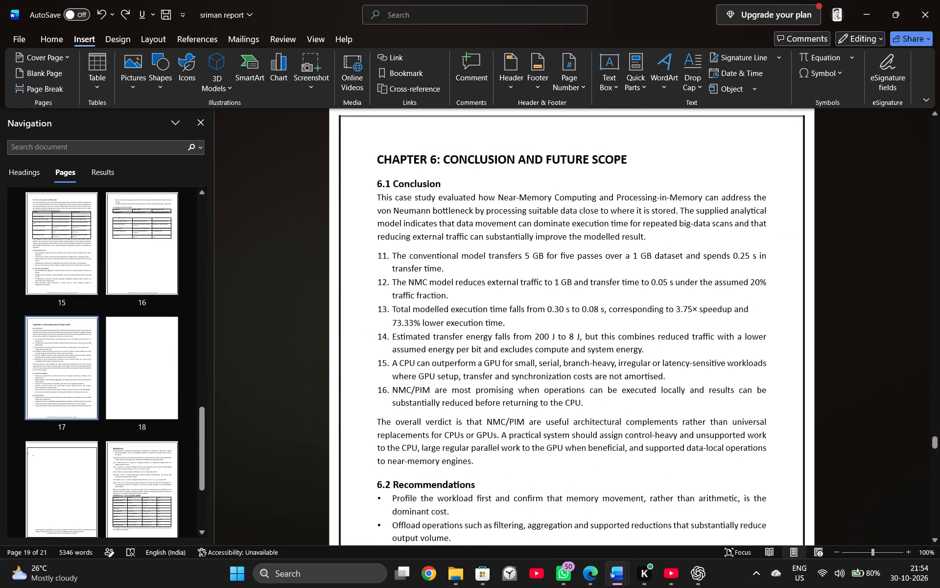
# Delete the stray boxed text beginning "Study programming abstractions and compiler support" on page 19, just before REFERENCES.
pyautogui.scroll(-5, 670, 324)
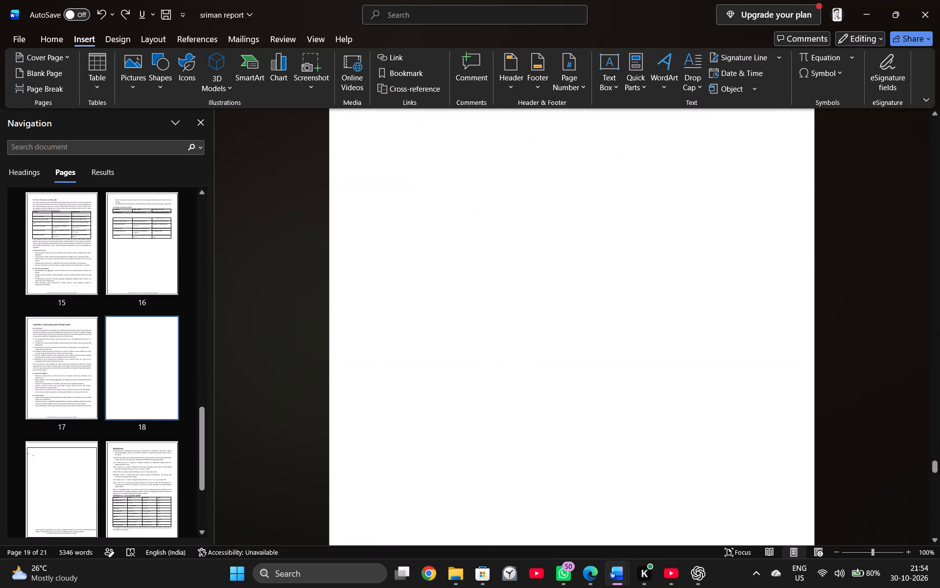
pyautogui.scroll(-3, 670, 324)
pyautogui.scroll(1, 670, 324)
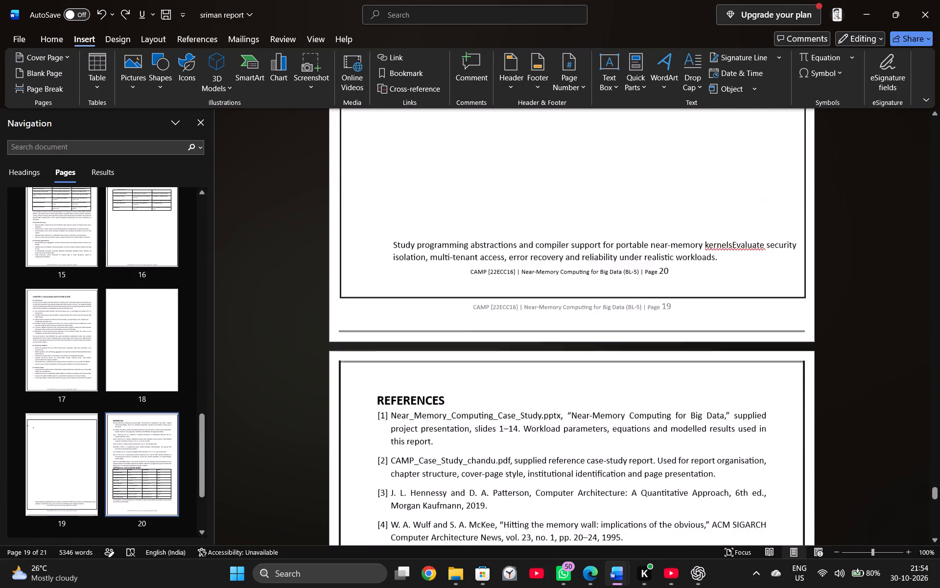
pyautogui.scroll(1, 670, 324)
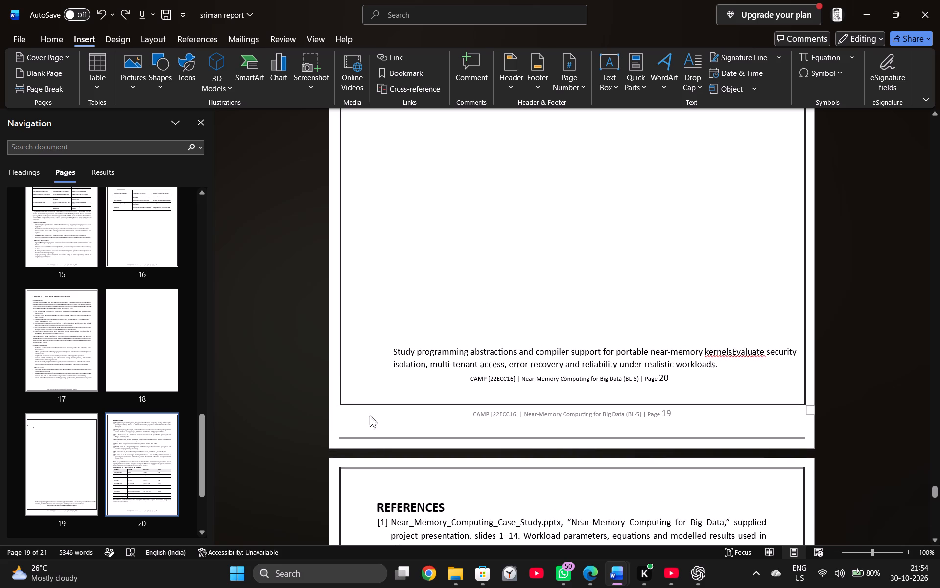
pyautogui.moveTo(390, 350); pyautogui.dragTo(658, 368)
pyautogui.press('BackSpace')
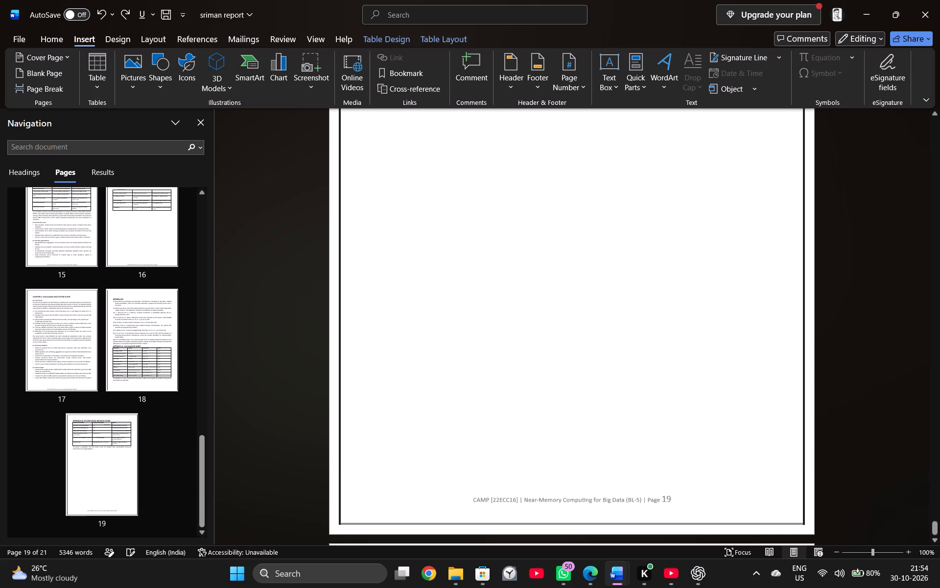
# Examine the sriman report's last pages, from Appendix B and the REFERENCES page back to the start of Chapter 6.
pyautogui.scroll(8, 329, 368)
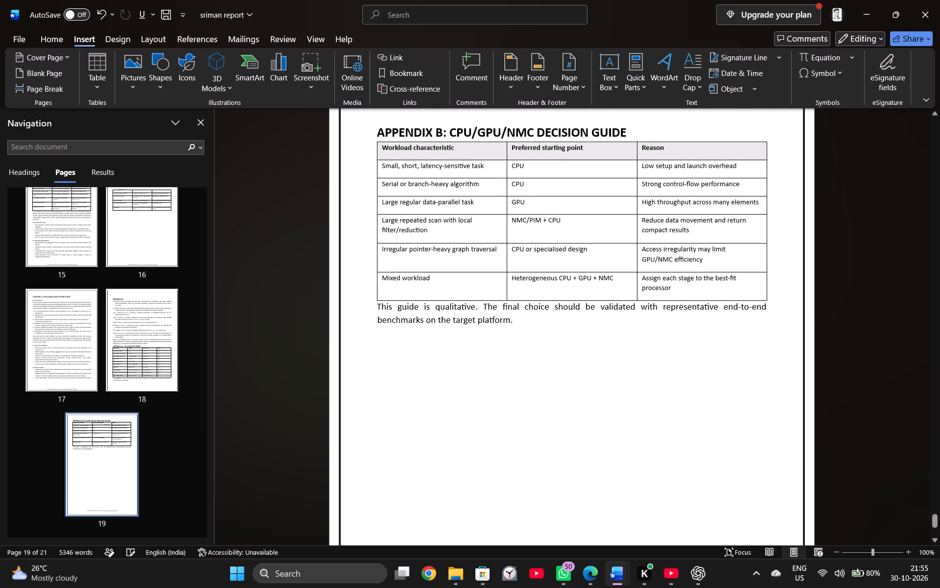
pyautogui.scroll(5, 471, 372)
pyautogui.scroll(20, 471, 372)
pyautogui.scroll(6, 471, 372)
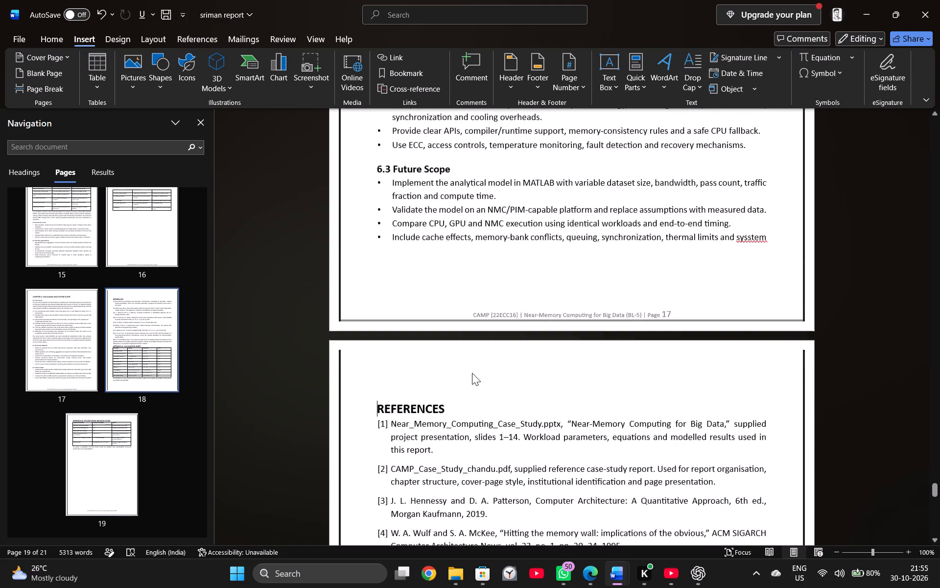
pyautogui.scroll(20, 472, 373)
pyautogui.scroll(9, 472, 373)
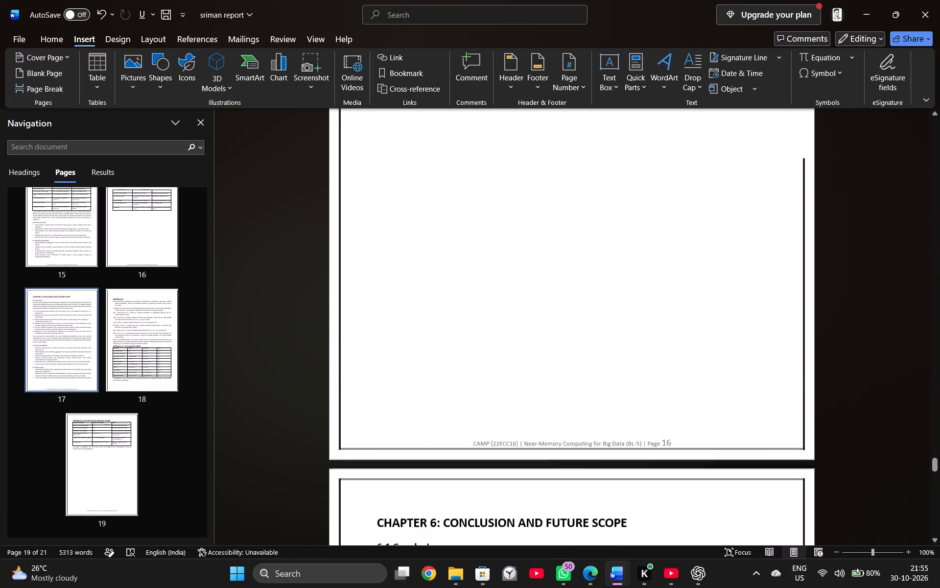
pyautogui.scroll(10, 472, 373)
pyautogui.scroll(5, 109, 286)
pyautogui.scroll(-16, 109, 295)
pyautogui.click(124, 354)
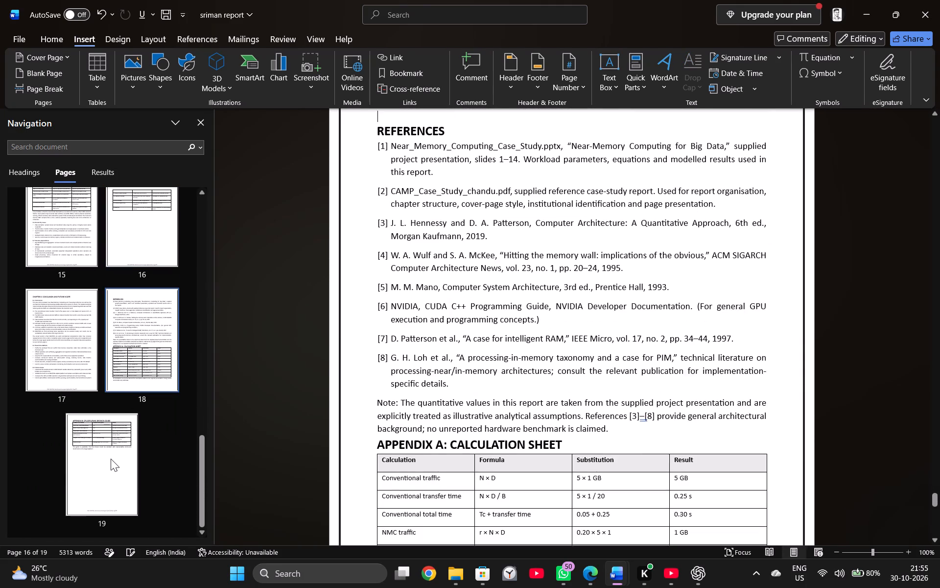
pyautogui.click(111, 459)
pyautogui.scroll(20, 453, 423)
pyautogui.scroll(6, 453, 423)
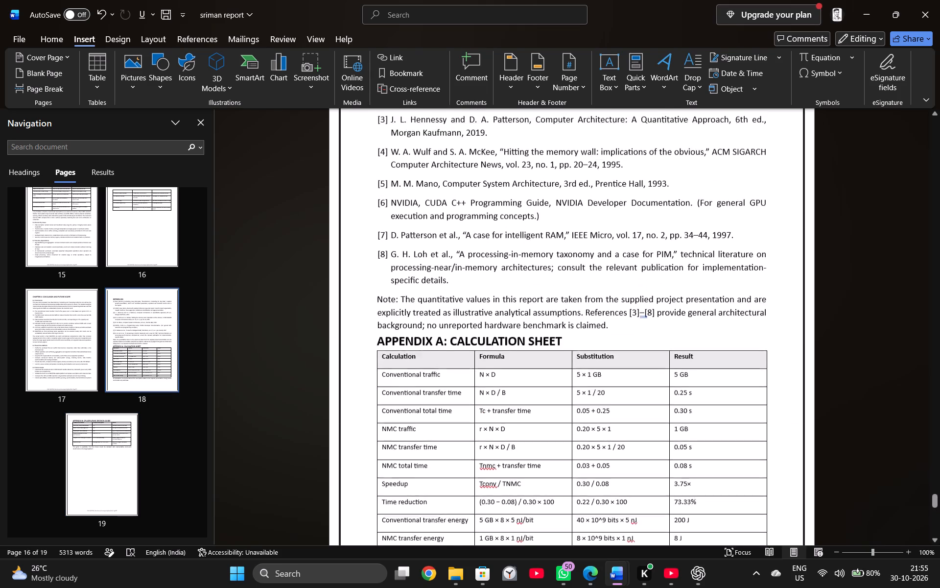
pyautogui.scroll(19, 456, 419)
pyautogui.scroll(11, 489, 403)
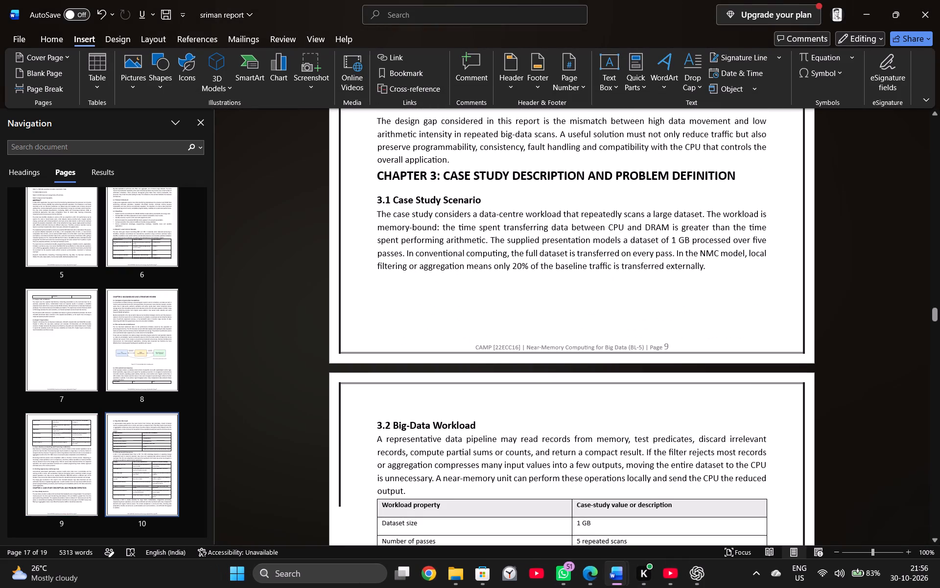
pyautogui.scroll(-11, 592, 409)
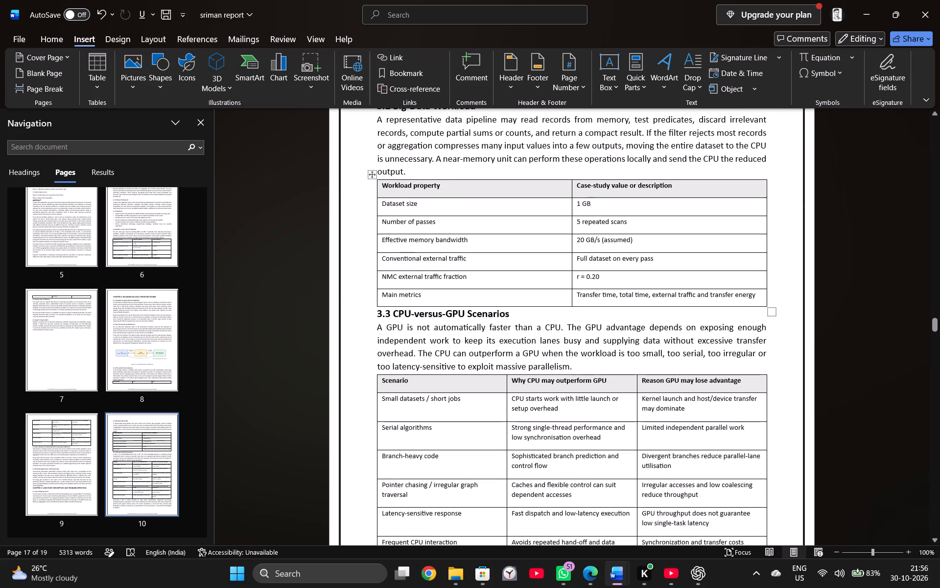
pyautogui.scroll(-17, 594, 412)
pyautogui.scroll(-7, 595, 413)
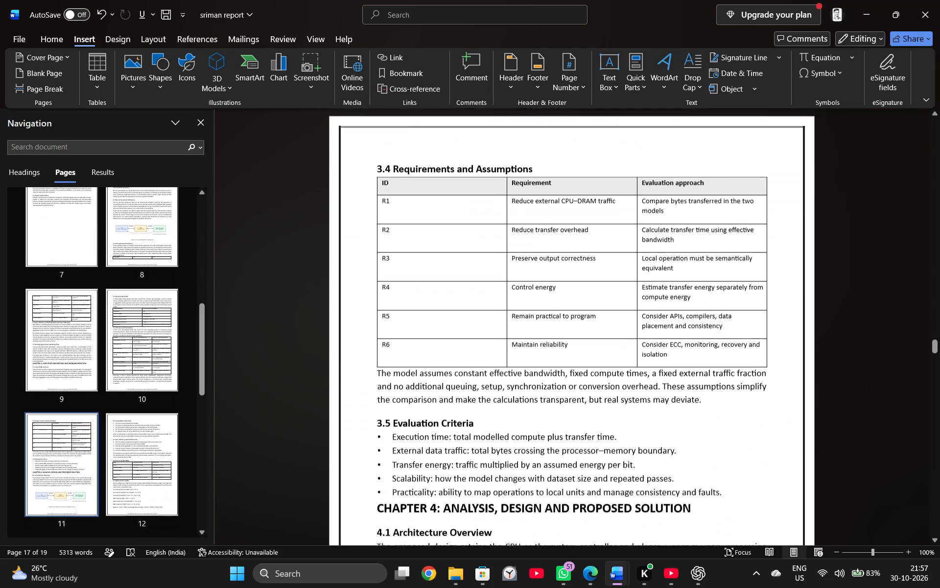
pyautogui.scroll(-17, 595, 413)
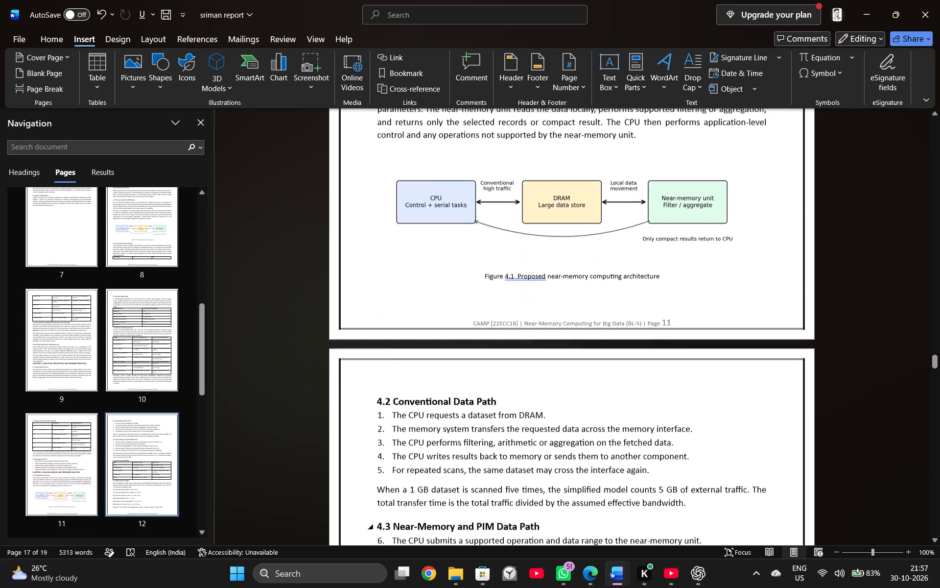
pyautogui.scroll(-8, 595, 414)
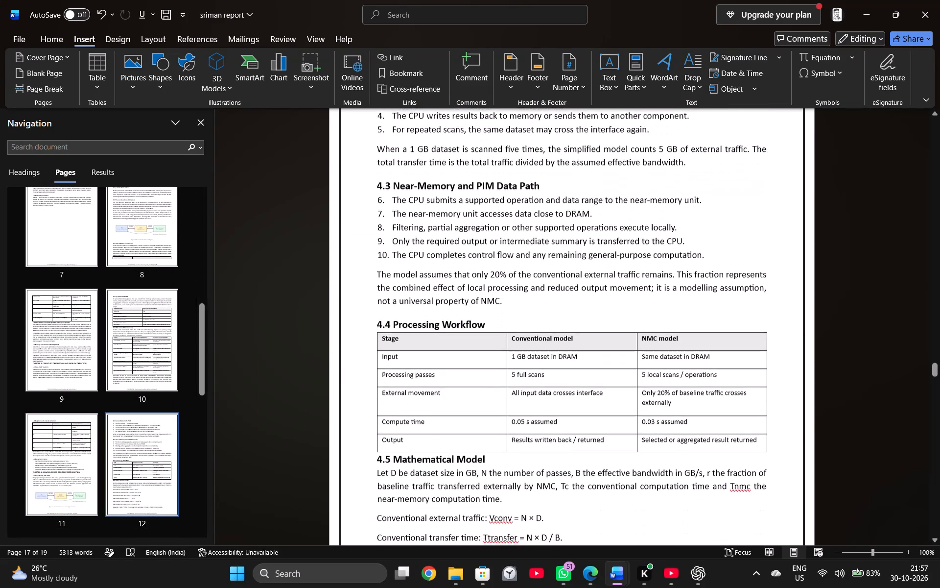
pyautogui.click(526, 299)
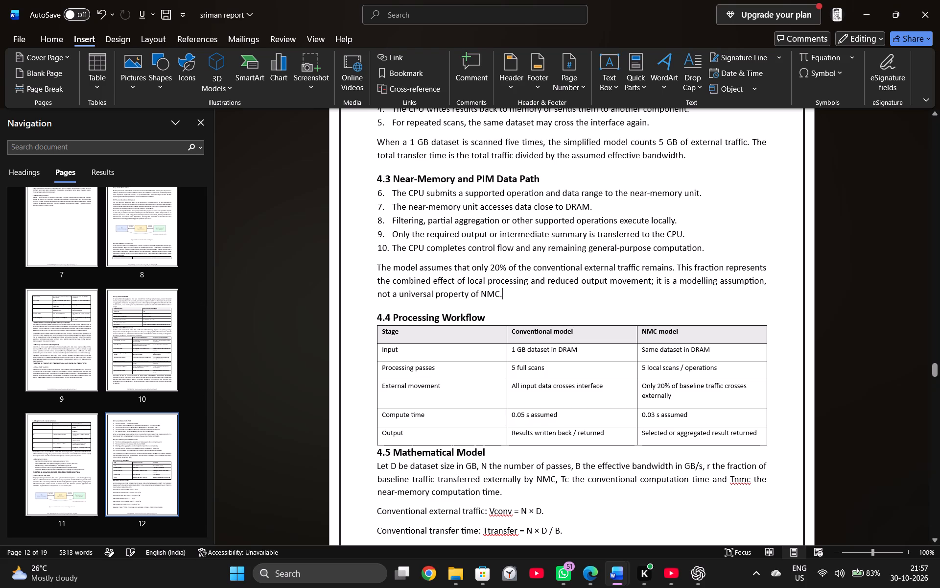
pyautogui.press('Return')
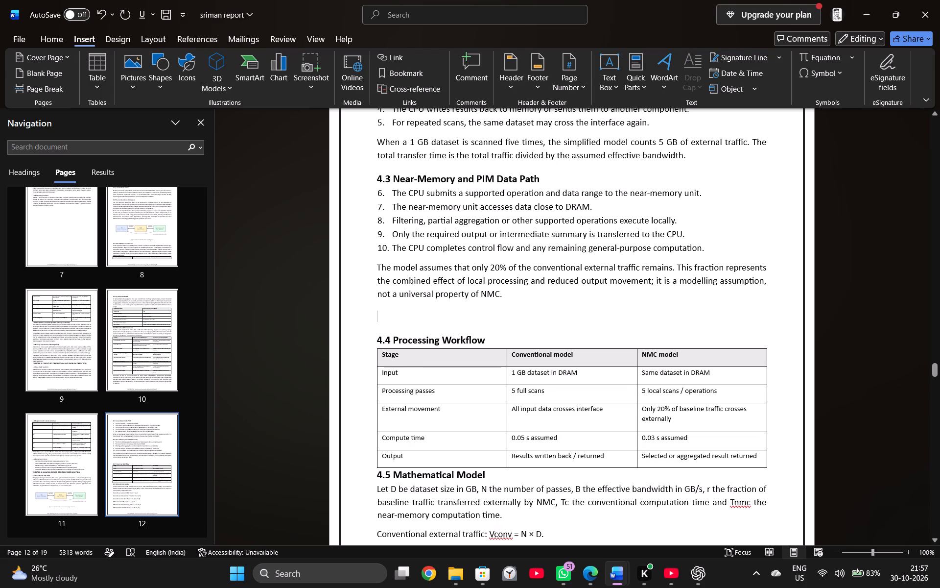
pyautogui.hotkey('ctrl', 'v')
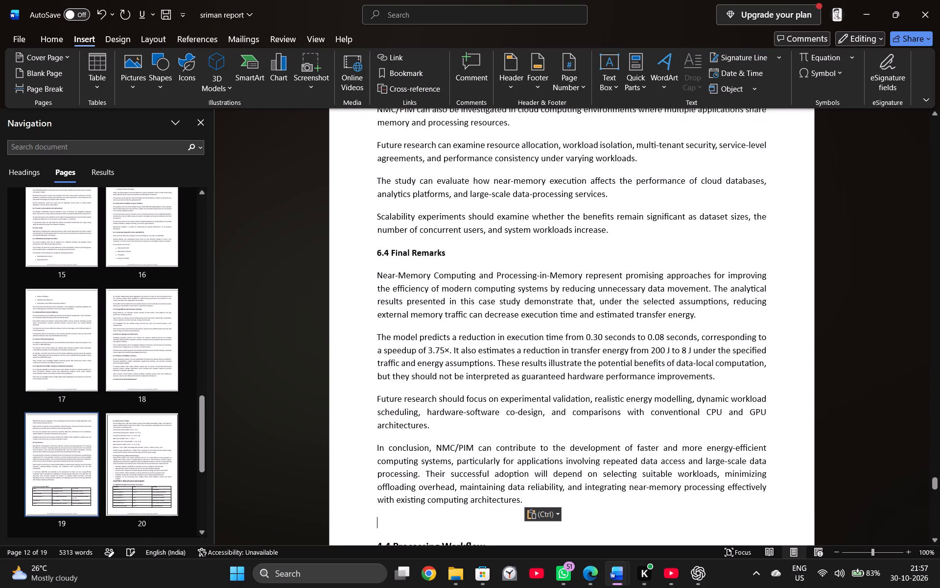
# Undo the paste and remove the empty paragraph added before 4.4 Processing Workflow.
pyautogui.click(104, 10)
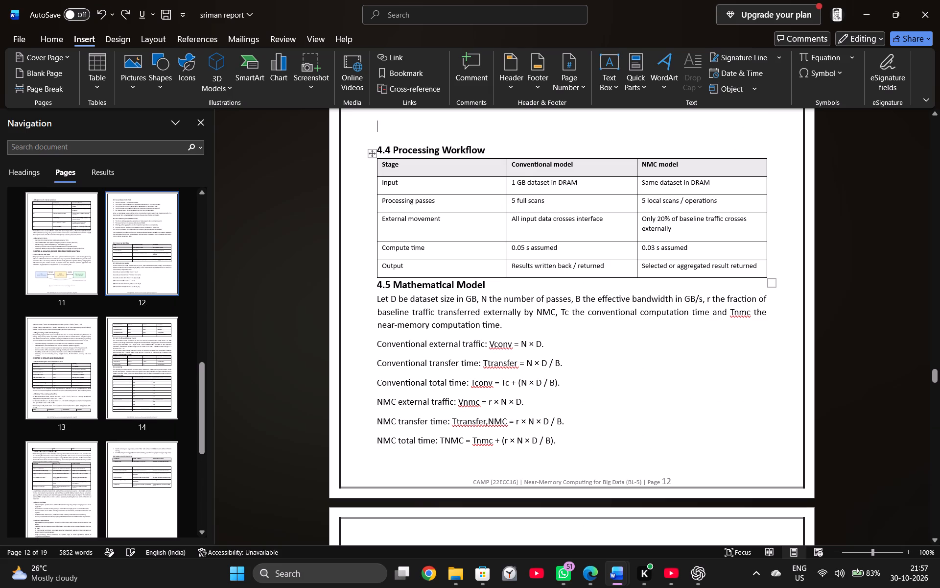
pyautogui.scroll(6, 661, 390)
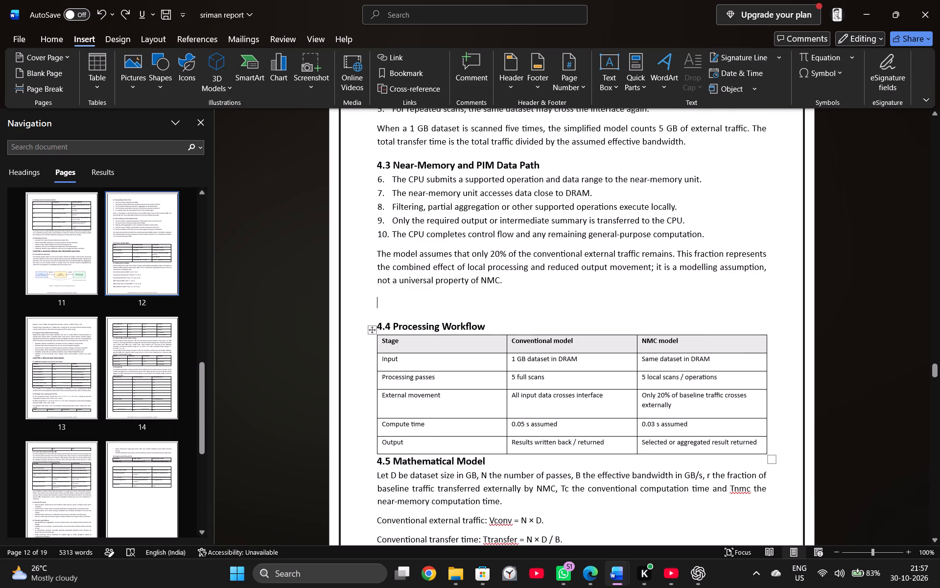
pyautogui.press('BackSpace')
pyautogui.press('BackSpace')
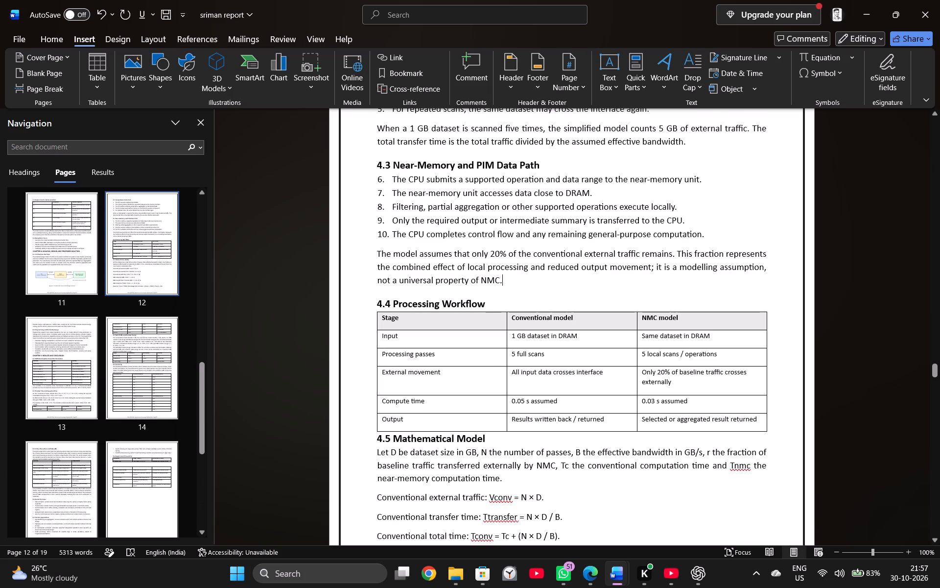
# Examine the report's page thumbnails through to the last page, and its opening pages from the cover to the table of contents.
pyautogui.scroll(-12, 183, 478)
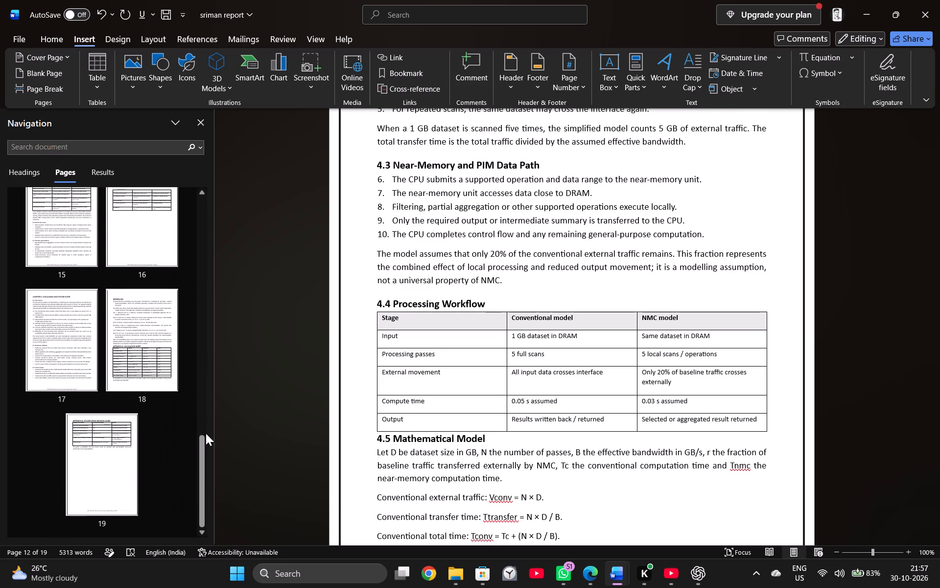
pyautogui.scroll(3, 149, 352)
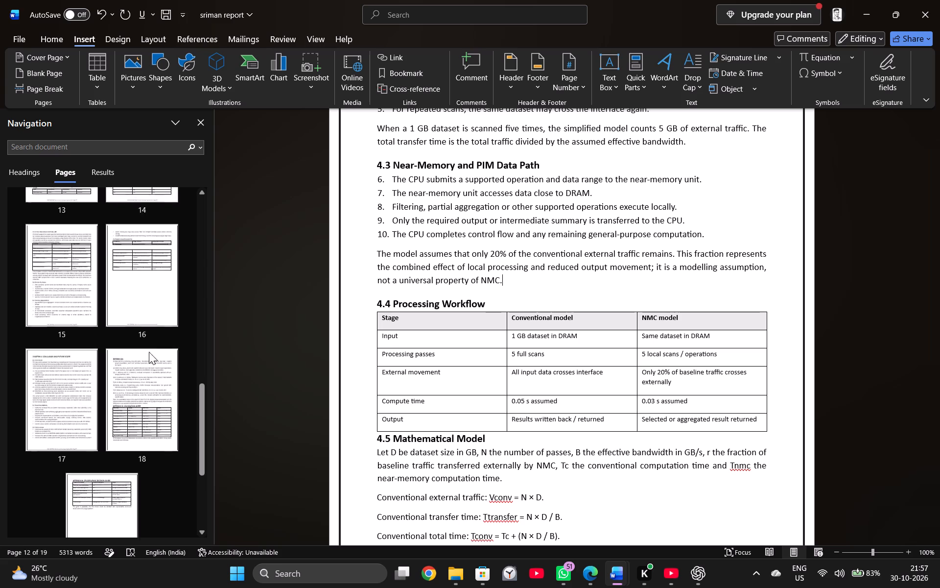
pyautogui.scroll(15, 149, 352)
pyautogui.click(65, 238)
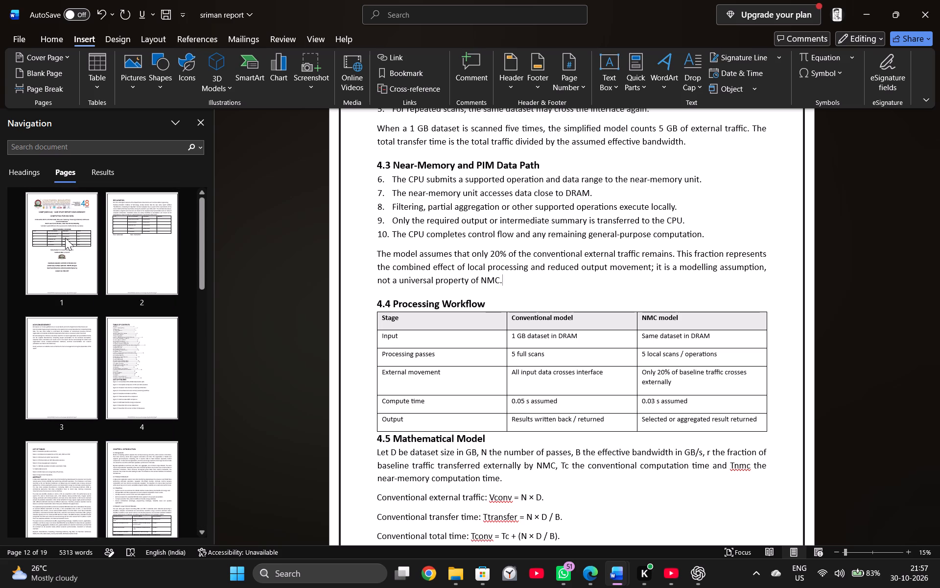
pyautogui.click(132, 261)
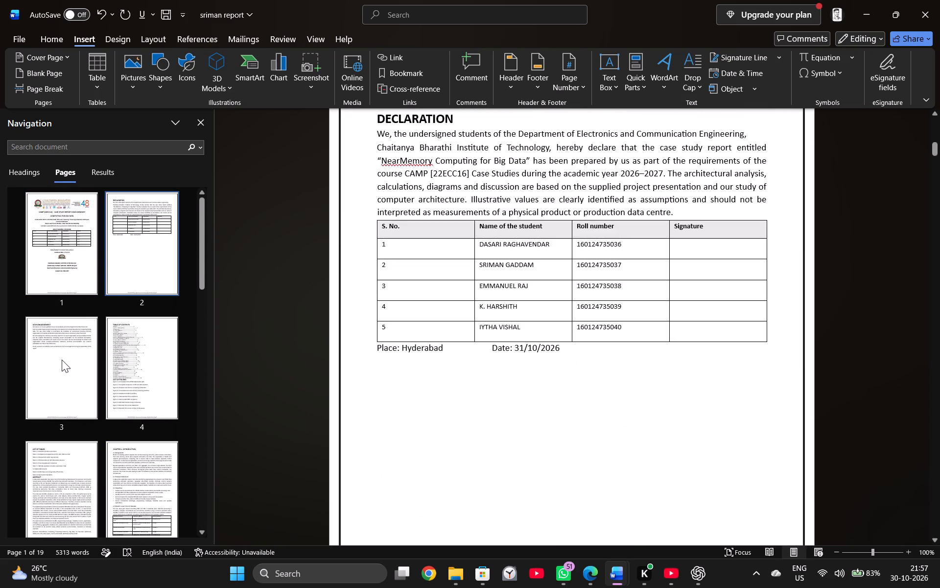
pyautogui.click(62, 360)
pyautogui.click(125, 374)
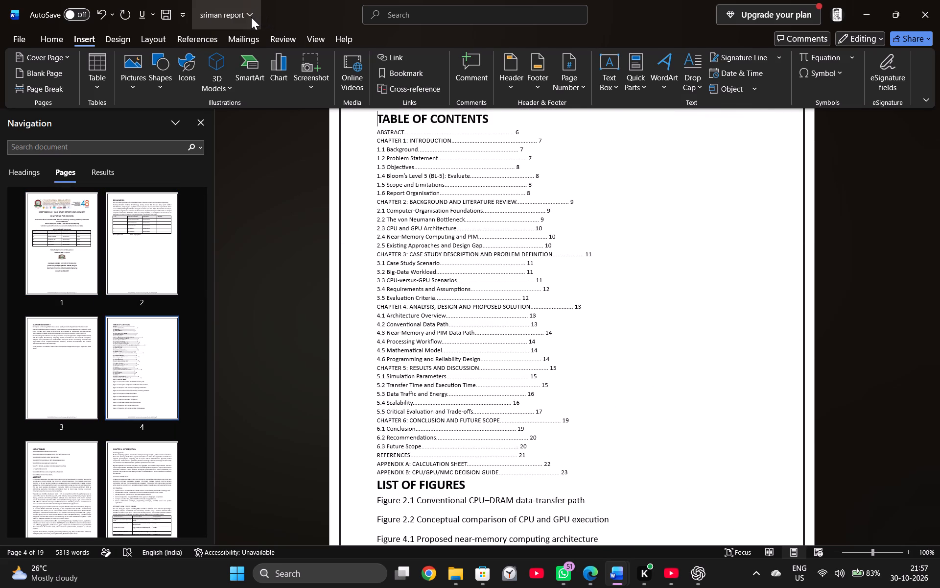
# Save the report as a Word document named camp1 in the CAMP CASE STUDY folder.
pyautogui.hotkey('ctrl', 's')
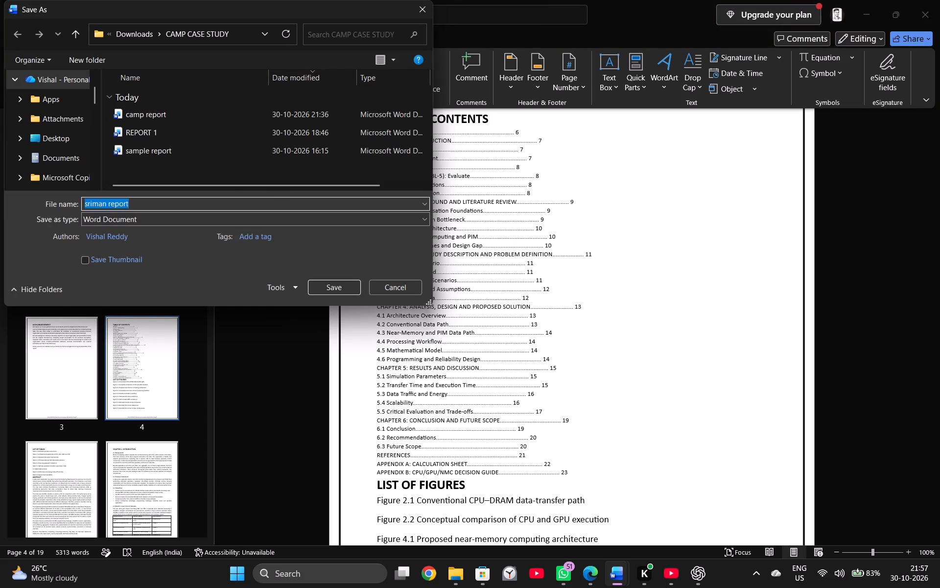
pyautogui.press('BackSpace')
pyautogui.write('camp1')
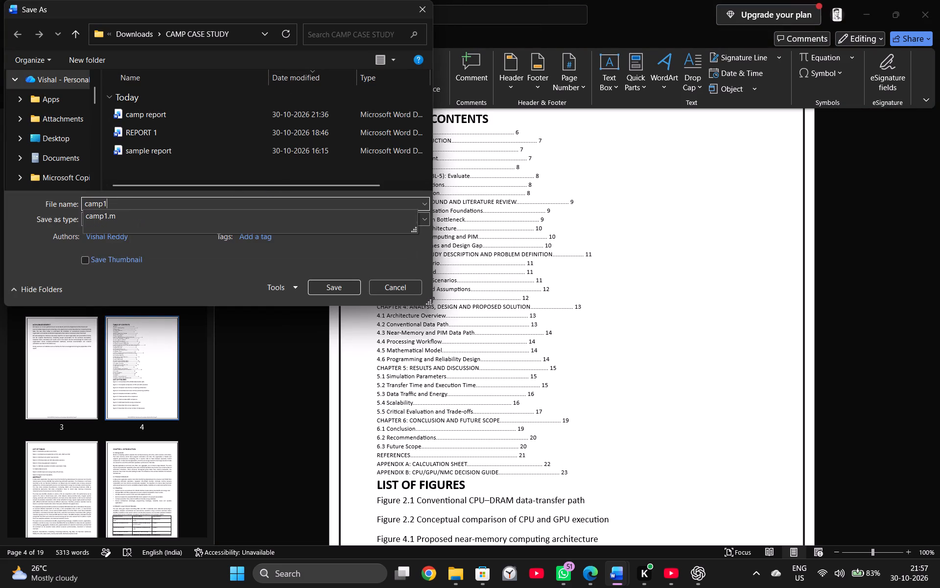
pyautogui.click(334, 288)
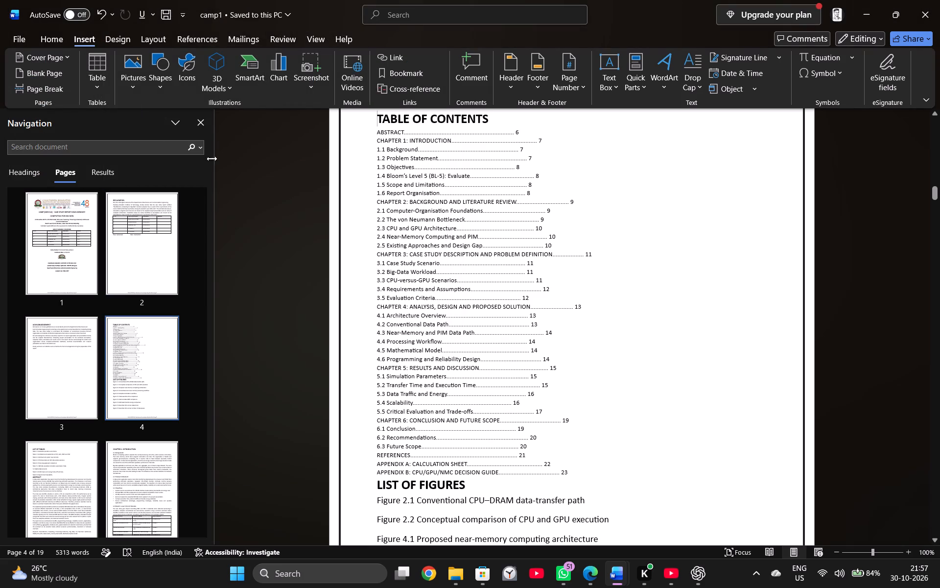
# Start saving another copy of the camp1 report by browsing for a save location.
pyautogui.click(20, 32)
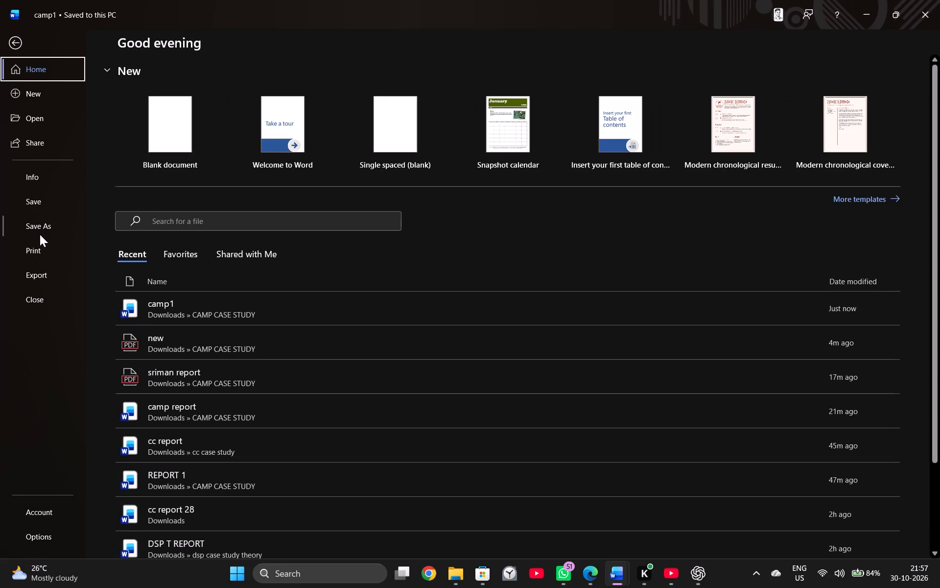
pyautogui.click(40, 229)
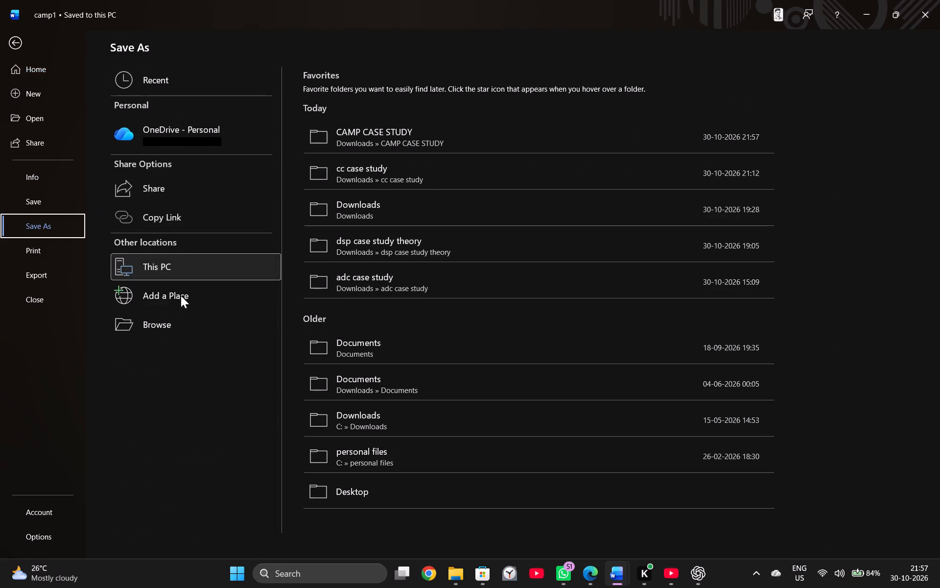
pyautogui.click(166, 320)
# Save a copy of the report as a Word document named camp2 in the CAMP CASE STUDY folder.
pyautogui.click(160, 199)
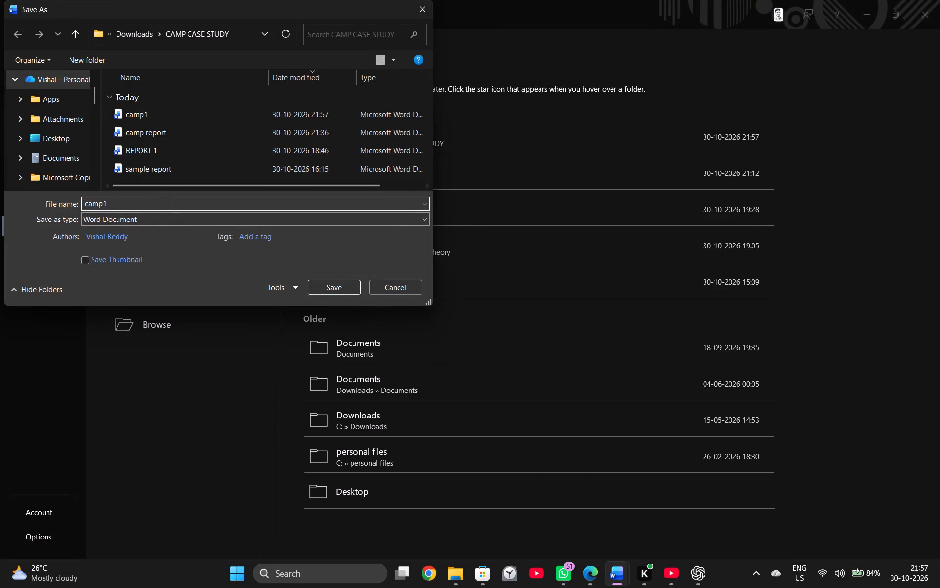
pyautogui.click(164, 218)
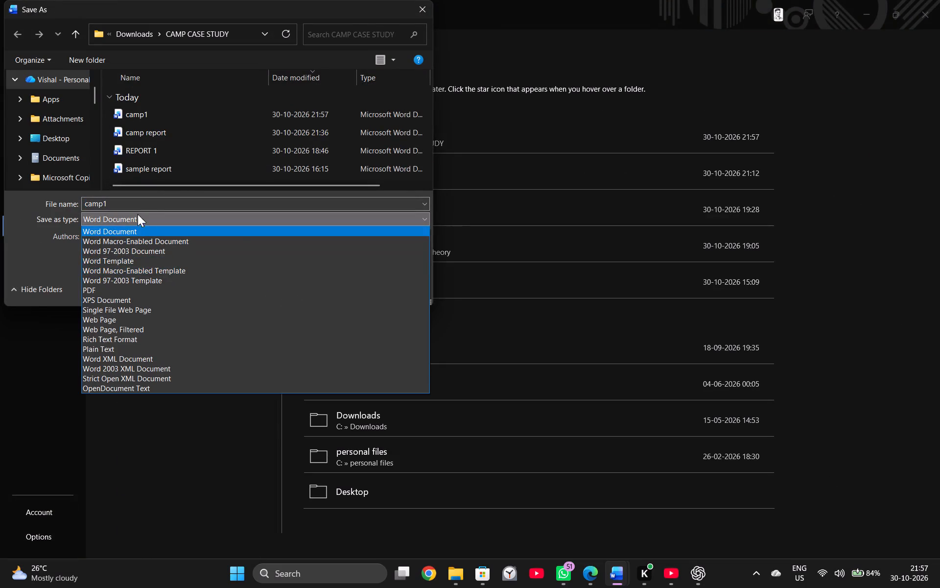
pyautogui.click(132, 201)
pyautogui.click(132, 201)
pyautogui.click(132, 201)
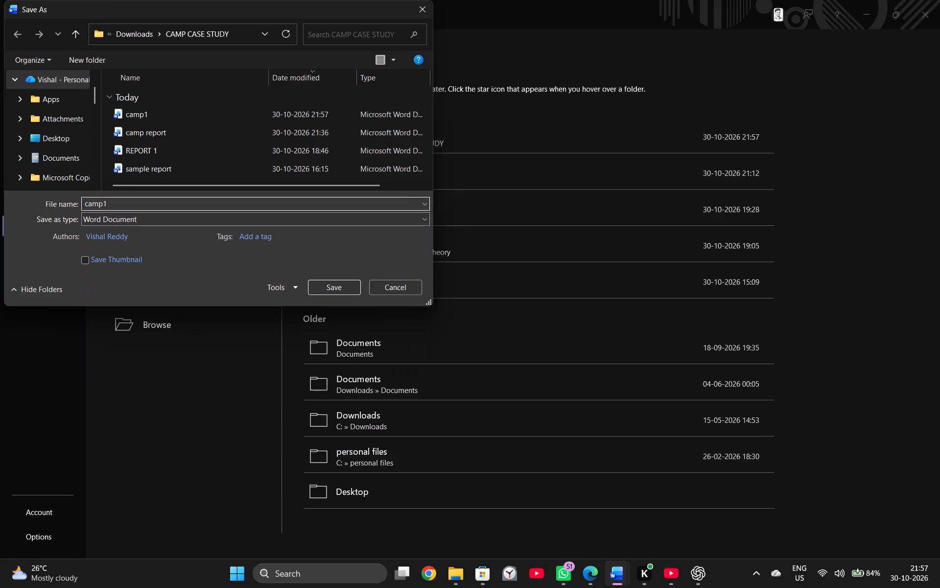
pyautogui.press('BackSpace')
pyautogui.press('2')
pyautogui.click(328, 285)
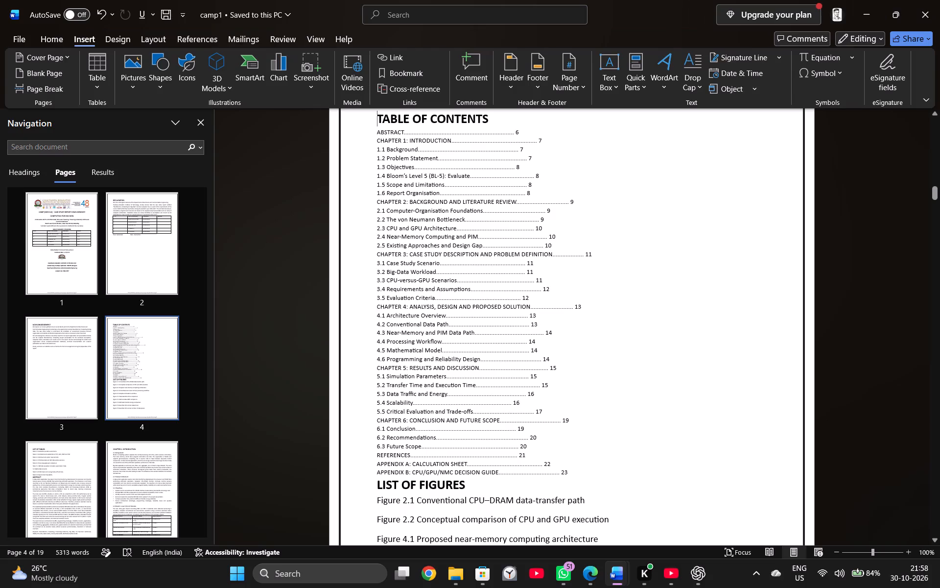
# Save the report as a PDF named camp3 in the CAMP CASE STUDY folder.
pyautogui.click(14, 35)
pyautogui.click(59, 225)
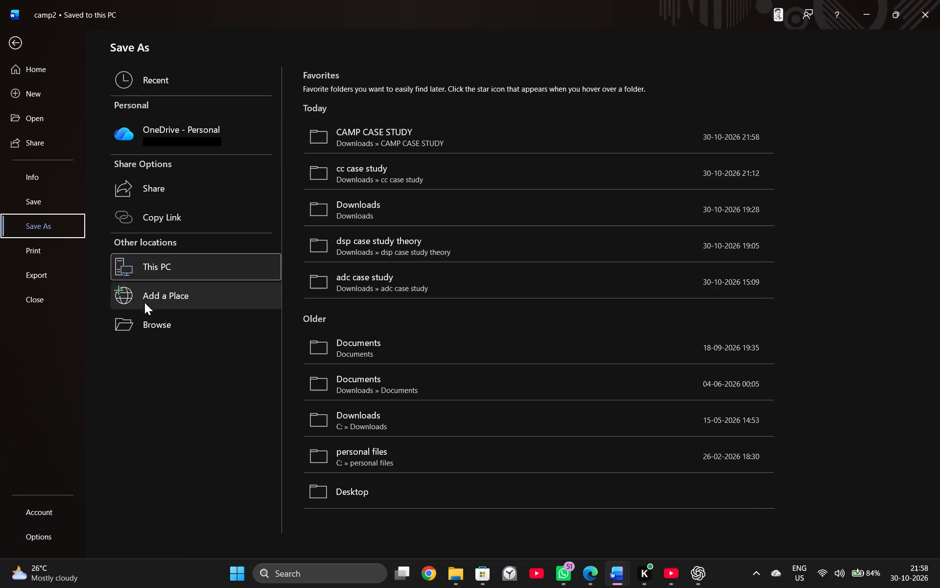
pyautogui.click(151, 319)
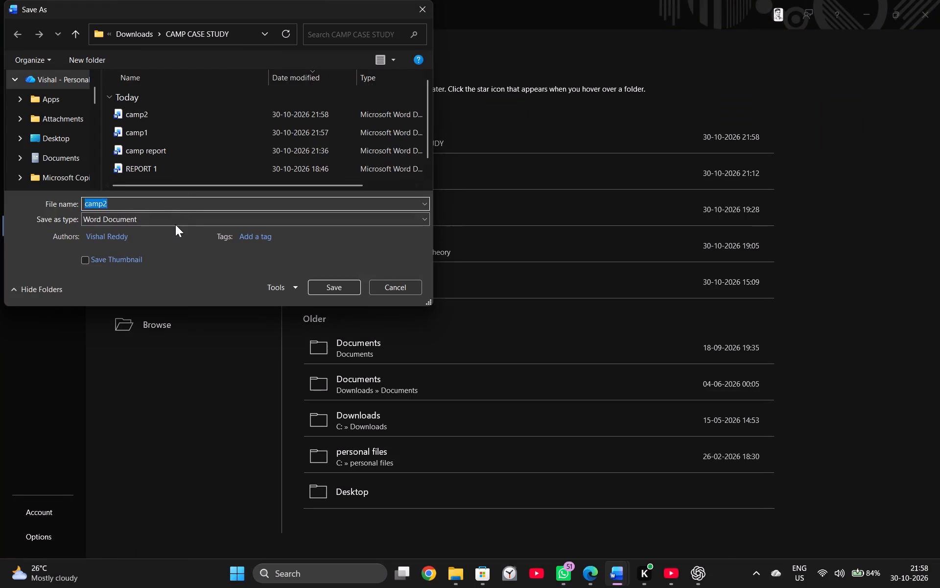
pyautogui.click(175, 224)
pyautogui.click(158, 285)
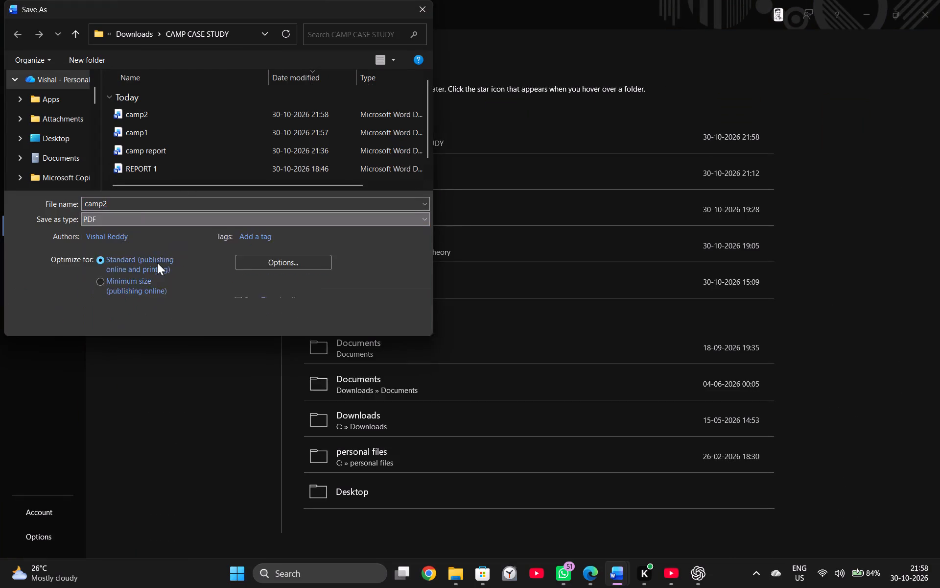
pyautogui.click(139, 204)
pyautogui.click(139, 204)
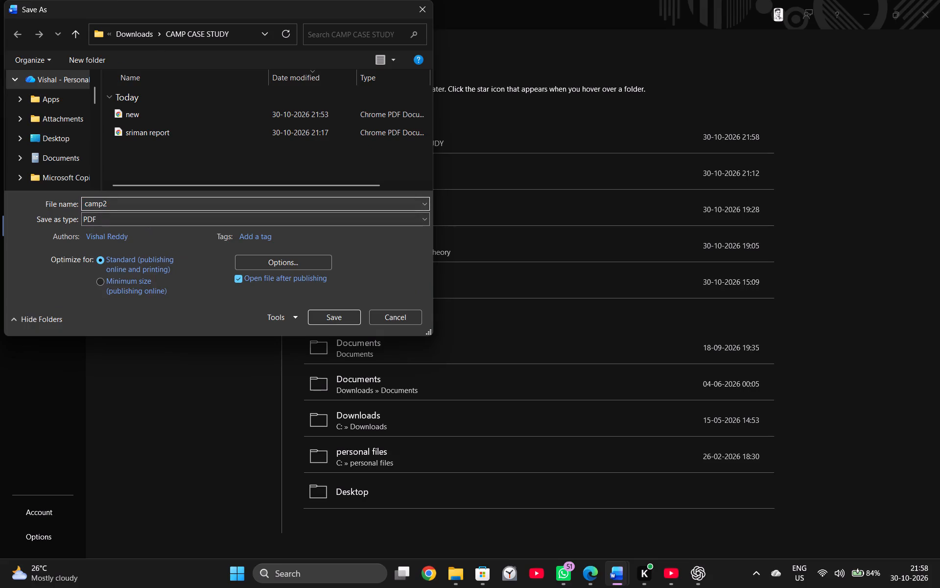
pyautogui.press('BackSpace')
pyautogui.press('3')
pyautogui.click(344, 320)
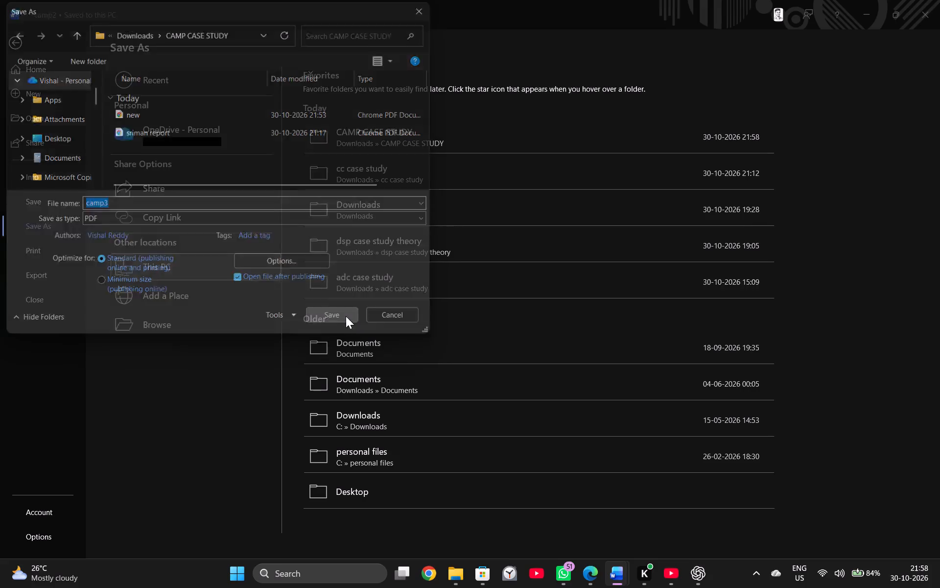